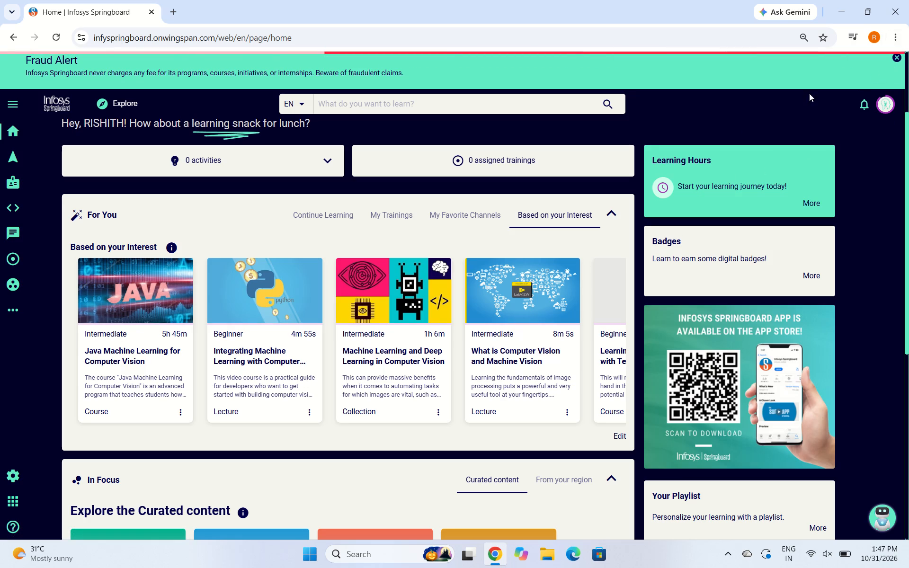
Review the Infosys Springboard home page and the profile dashboard, including its interests and last-viewed sections.
scroll(720, 133, "up", 8)
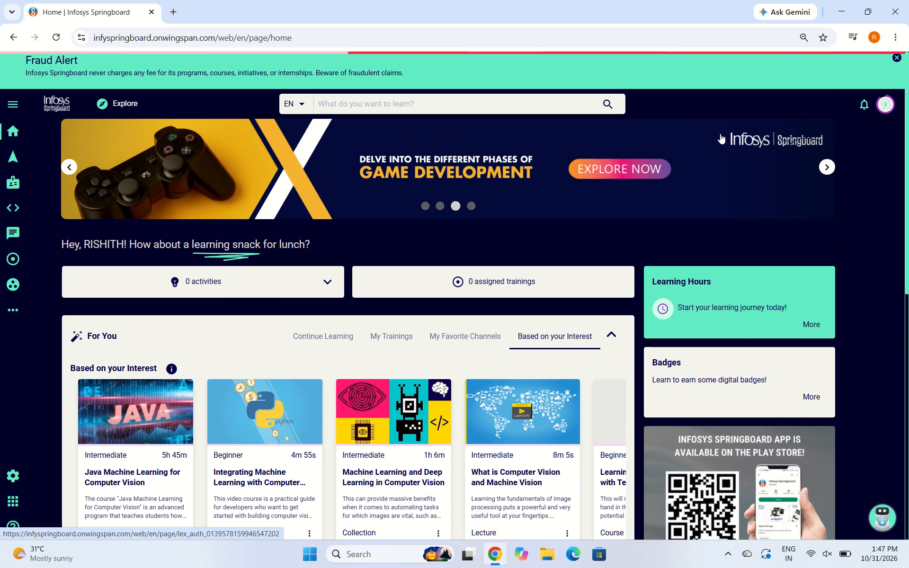
scroll(720, 133, "up", 1)
scroll(720, 133, "down", 1)
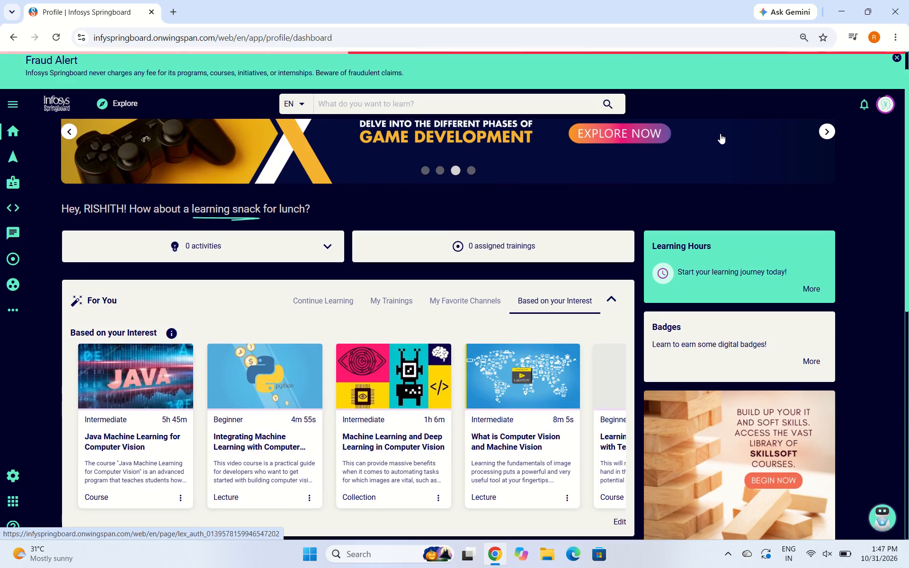
scroll(720, 133, "down", 2)
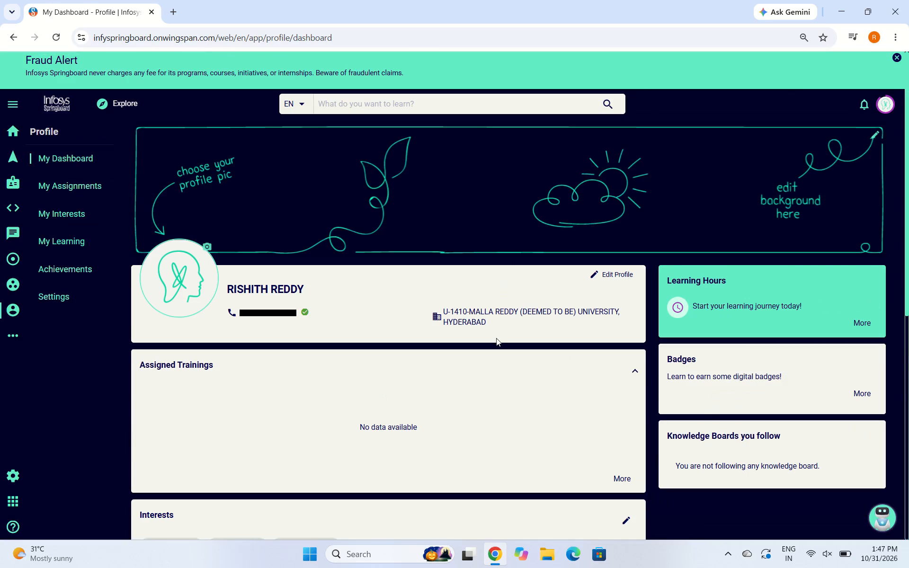
scroll(496, 338, "down", 9)
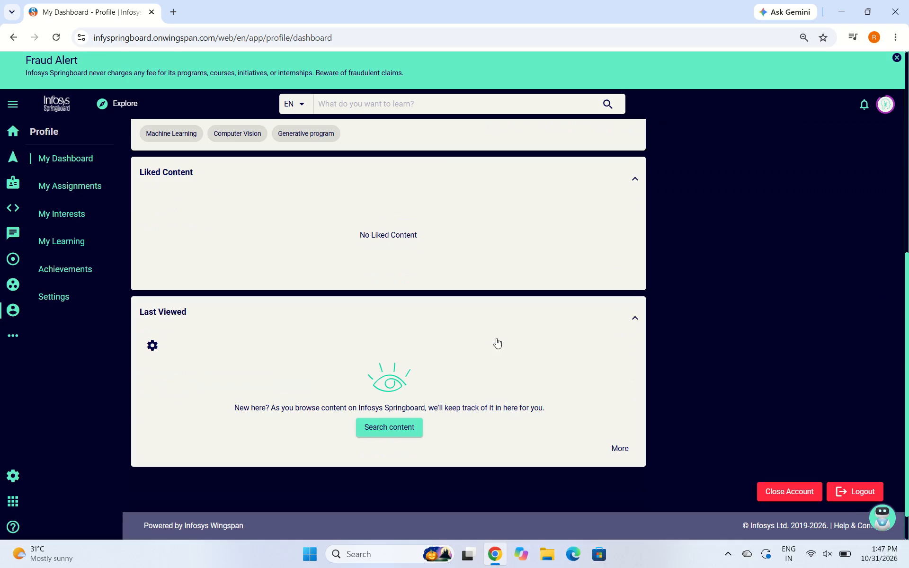
scroll(496, 338, "up", 7)
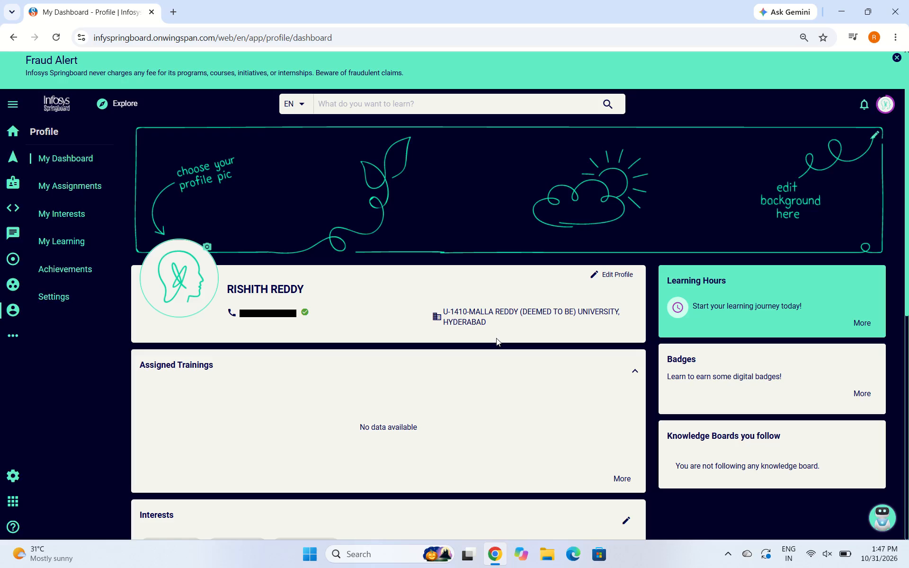
Close the browser window and leave the Infosys Springboard site.
left_click(896, 0)
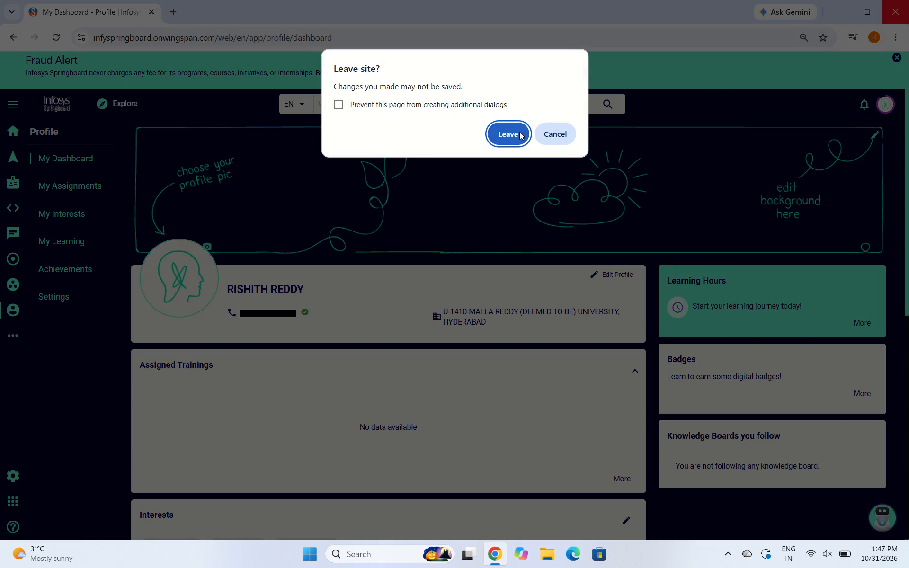
left_click(503, 129)
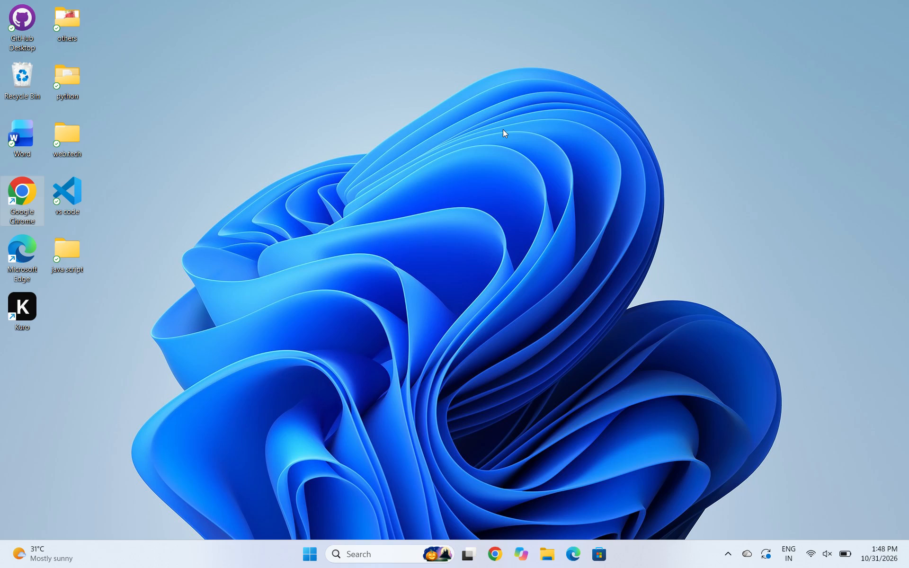
Open the recent RESUME document in Word and place the cursor at the end of its title.
double_click(29, 148)
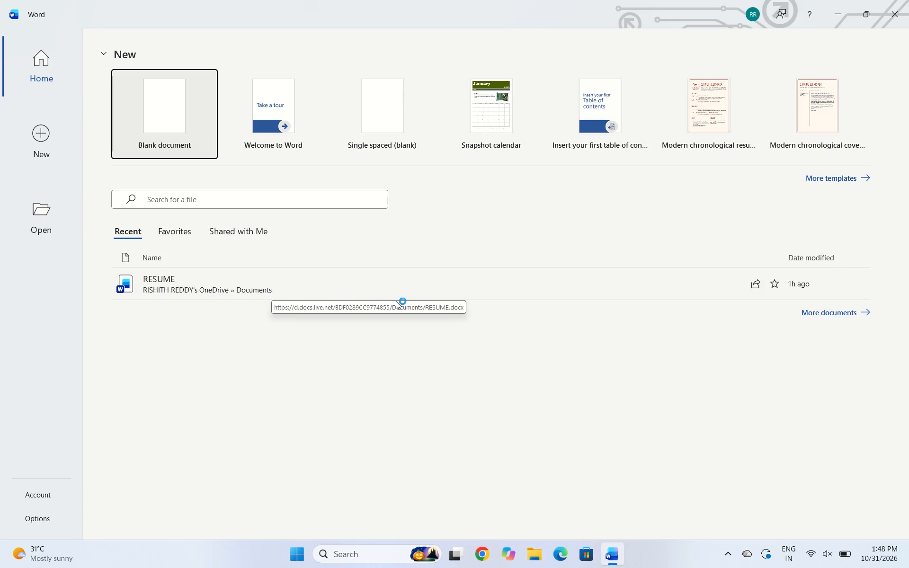
double_click(427, 283)
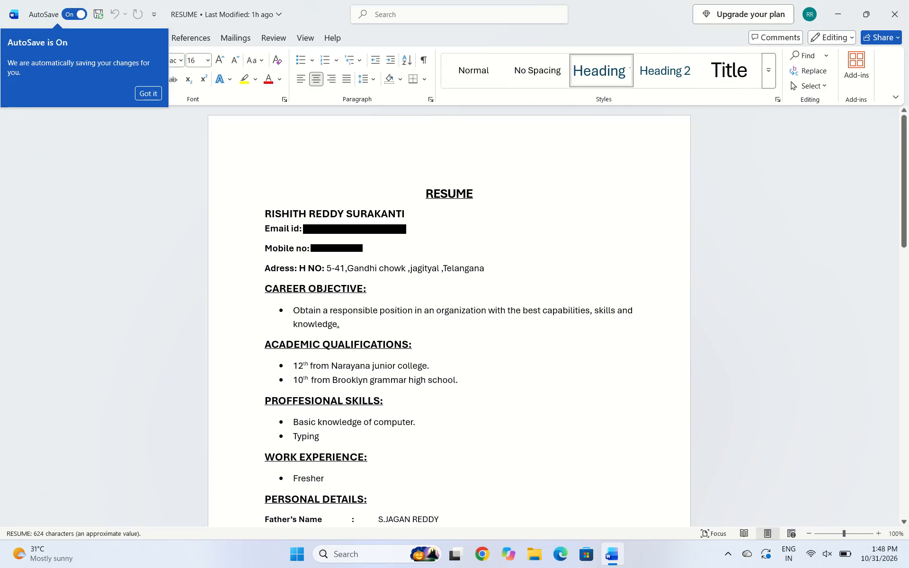
left_click(493, 189)
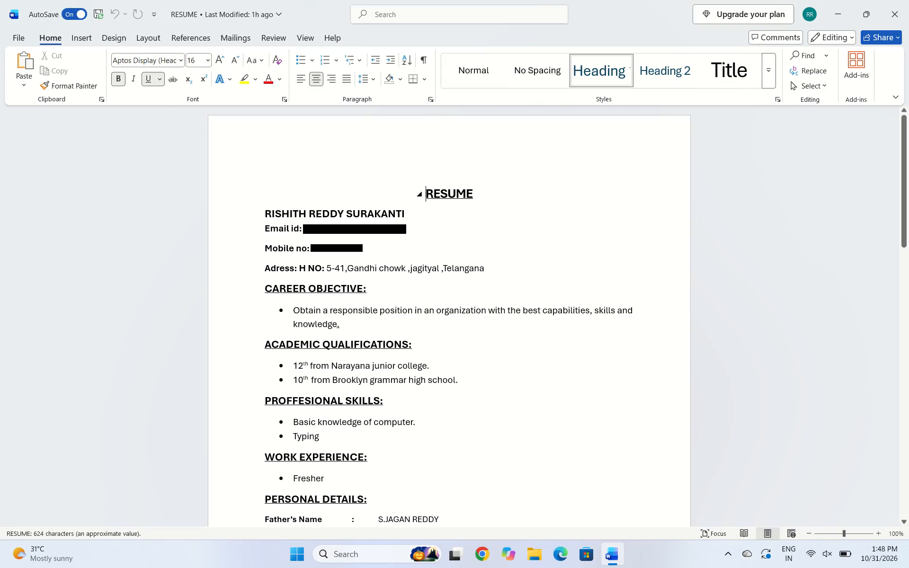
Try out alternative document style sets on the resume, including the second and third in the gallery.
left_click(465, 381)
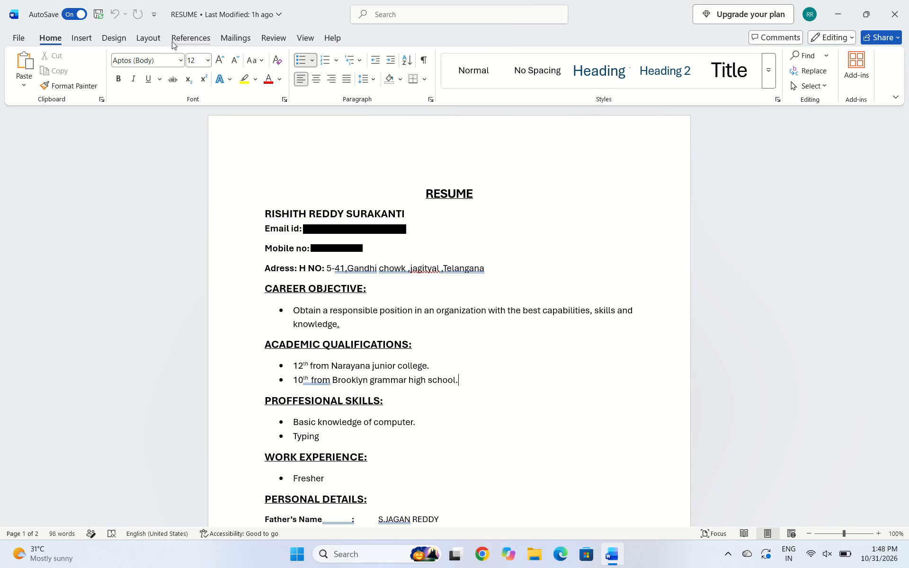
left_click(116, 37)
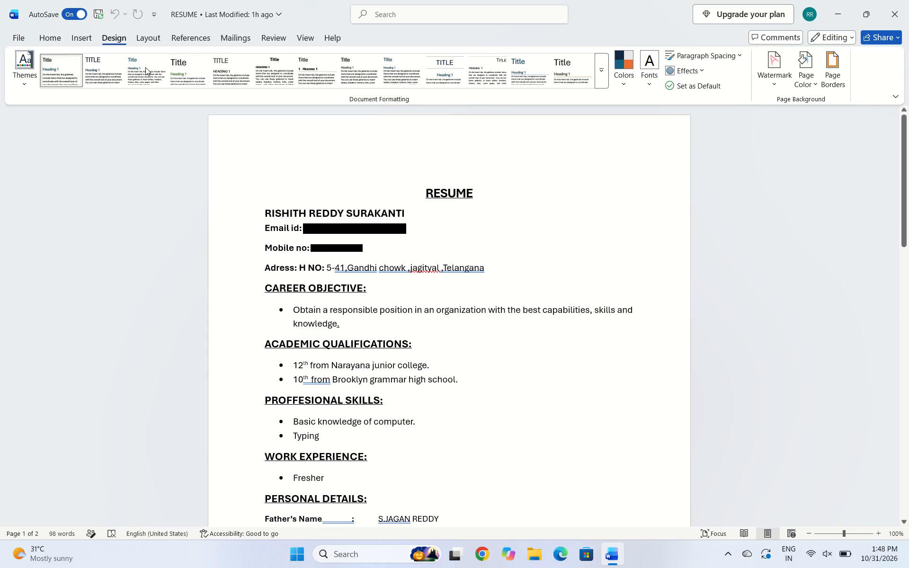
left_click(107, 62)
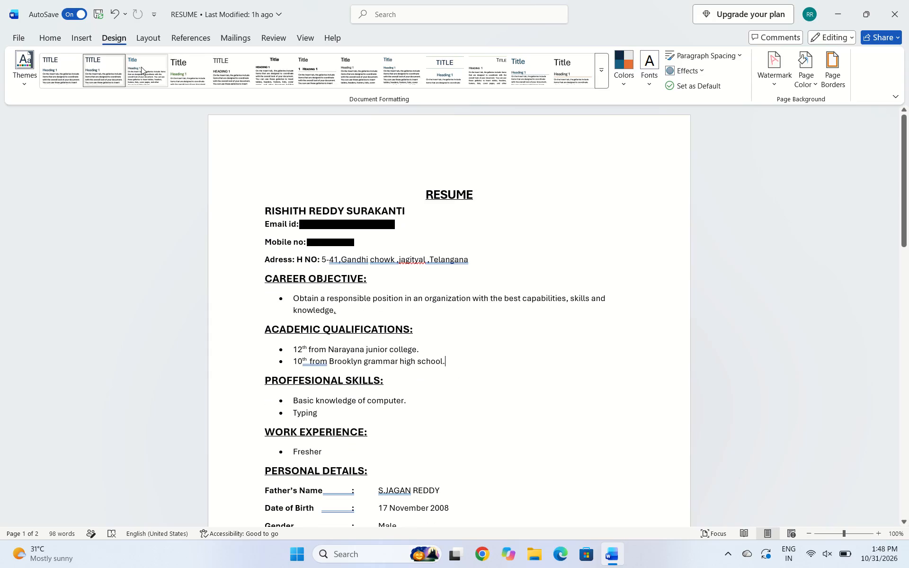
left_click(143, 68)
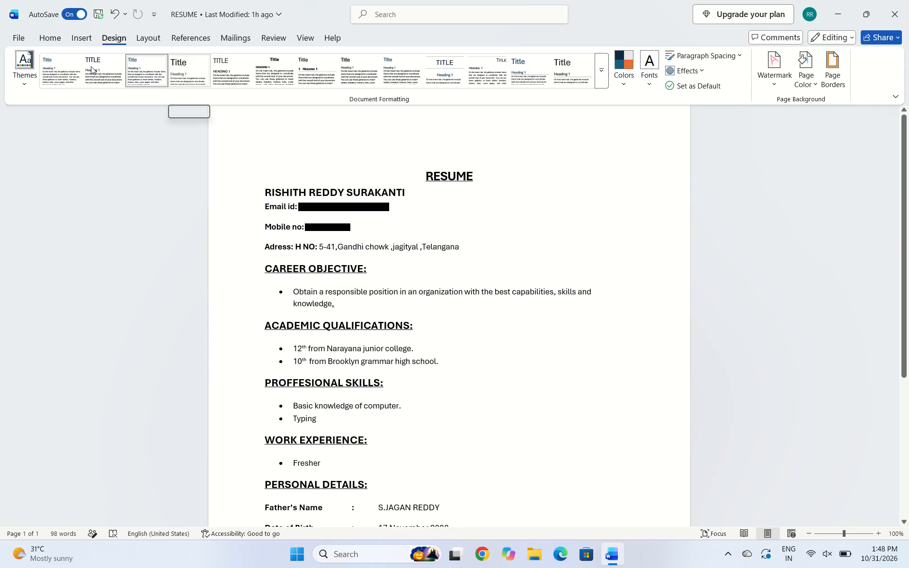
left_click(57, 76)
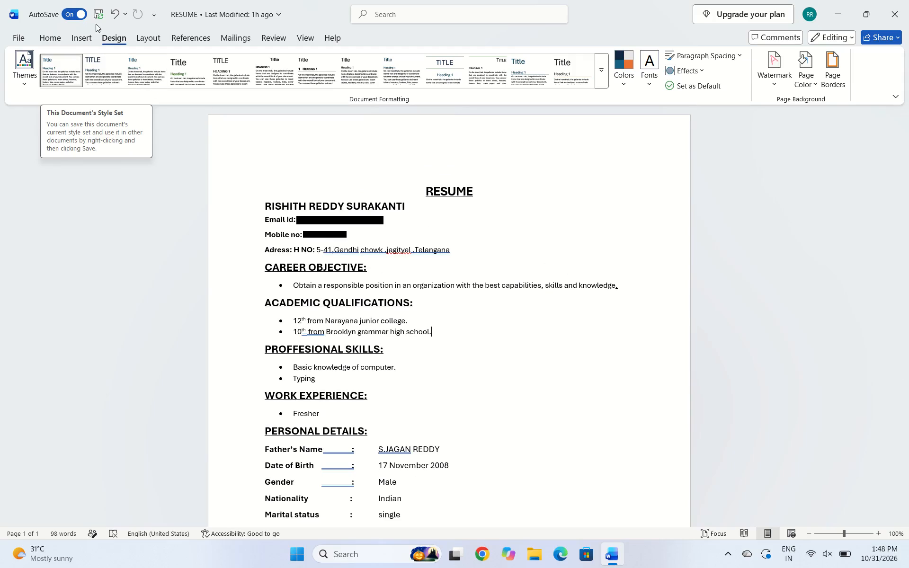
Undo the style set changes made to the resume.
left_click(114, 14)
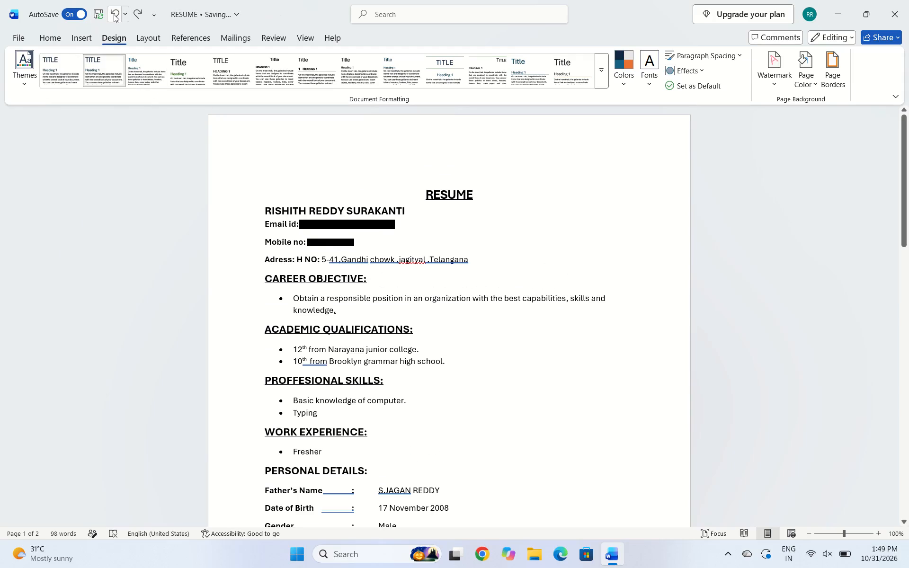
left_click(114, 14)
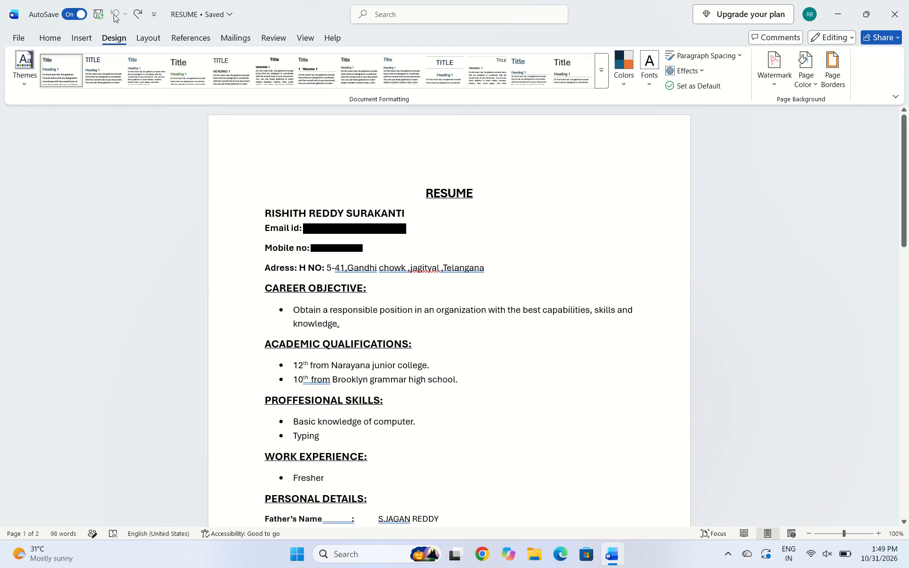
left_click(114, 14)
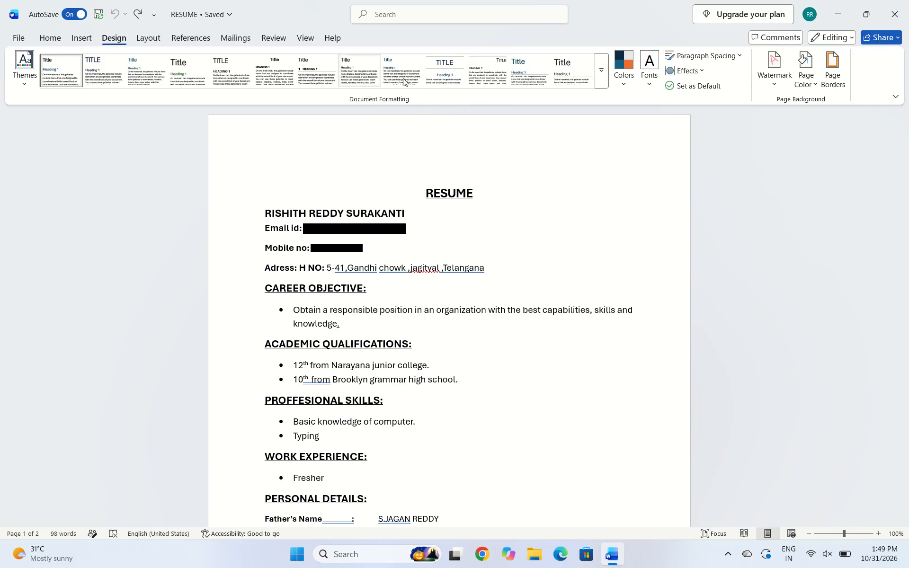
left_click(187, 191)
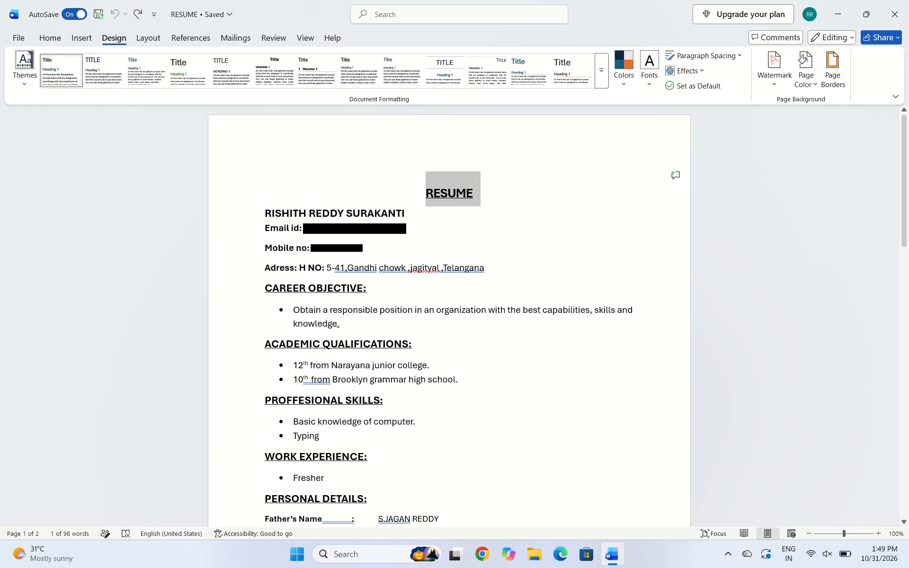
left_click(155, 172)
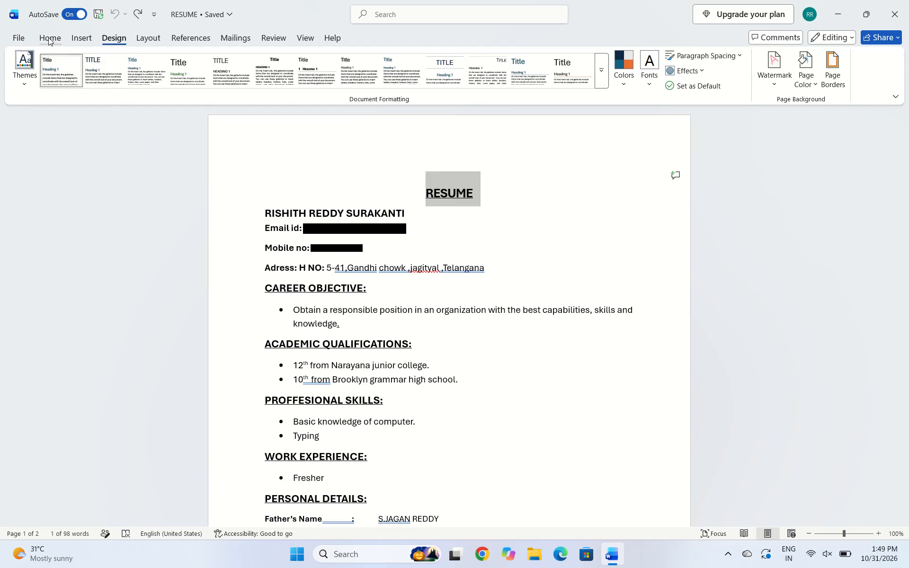
Add an empty bulleted line directly under the ACADEMIC QUALIFICATIONS heading, above the 12th grade entry.
left_click(48, 37)
left_click(481, 249)
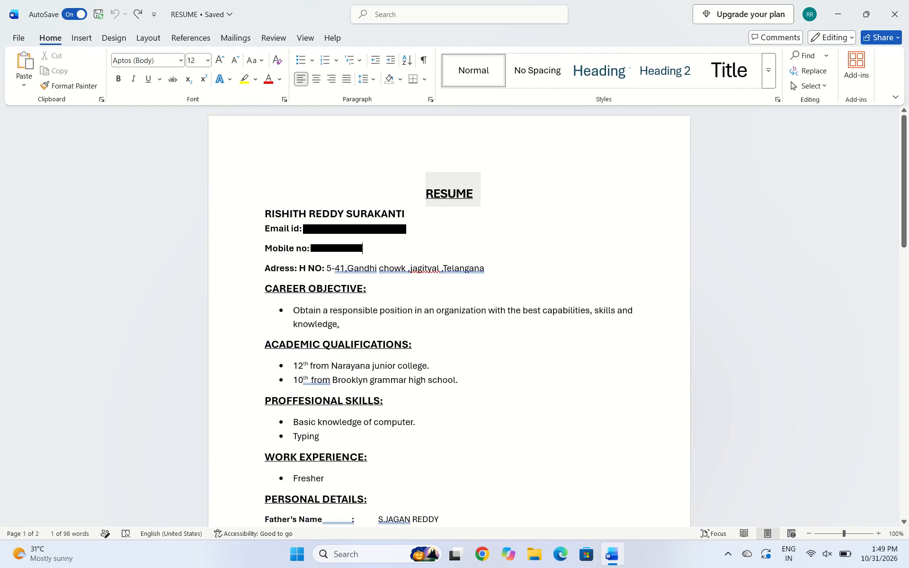
scroll(481, 249, "down", 1)
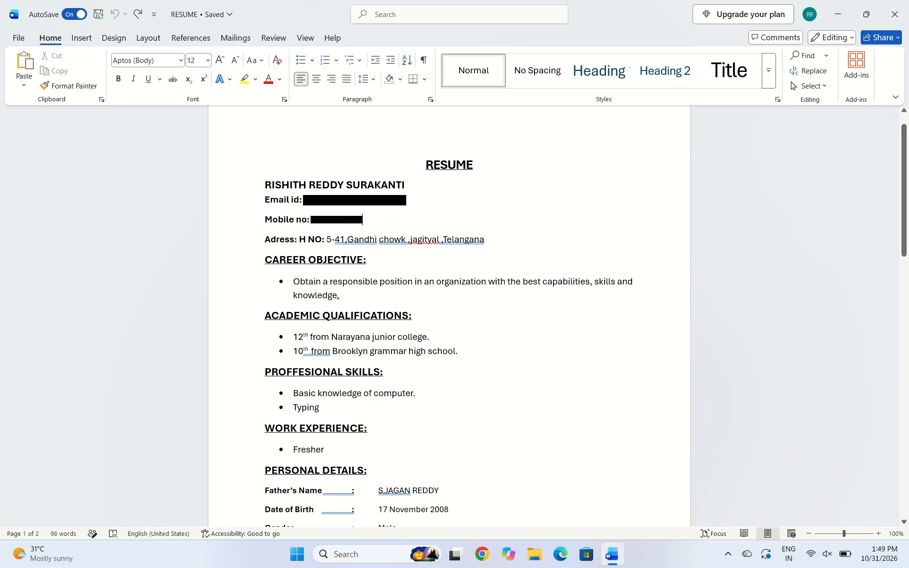
left_click(285, 328)
left_click(417, 314)
key("Return")
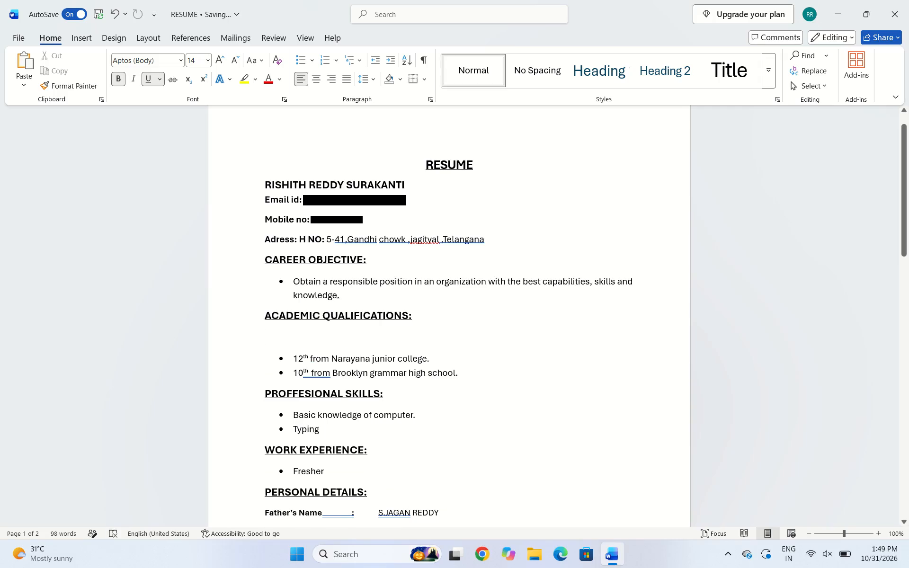
left_click(299, 53)
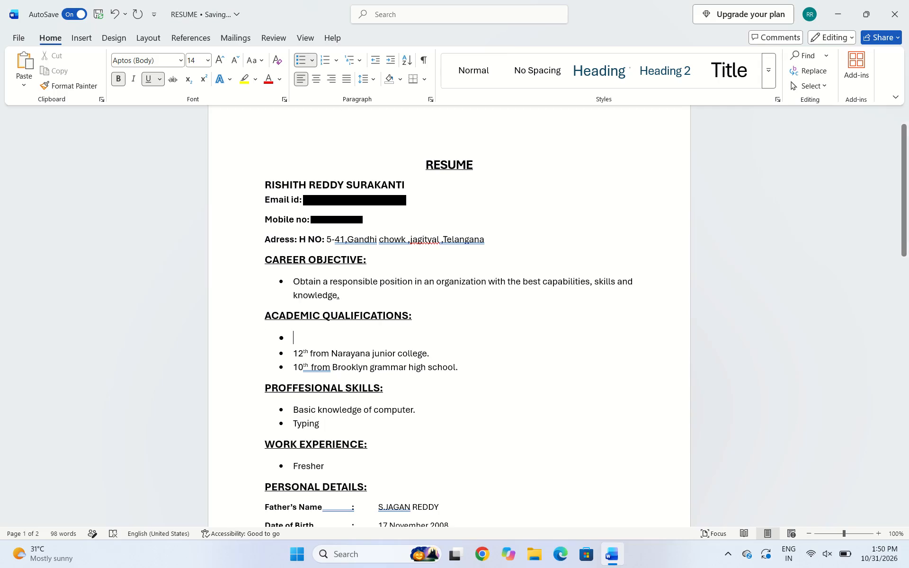
Enter "Pursuing btech" without bold in the new bullet under ACADEMIC QUALIFICATIONS.
type("pu")
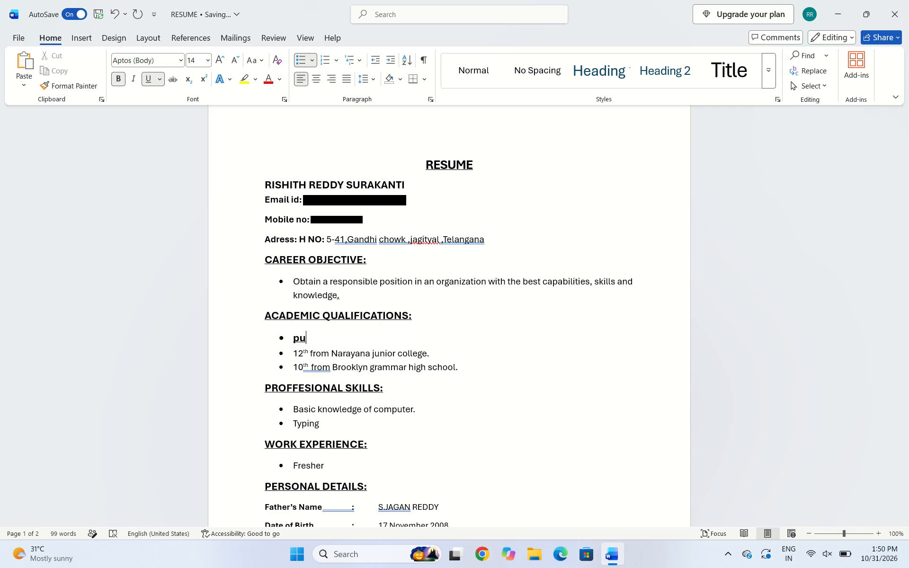
key("BackSpace")
key("BackSpace")
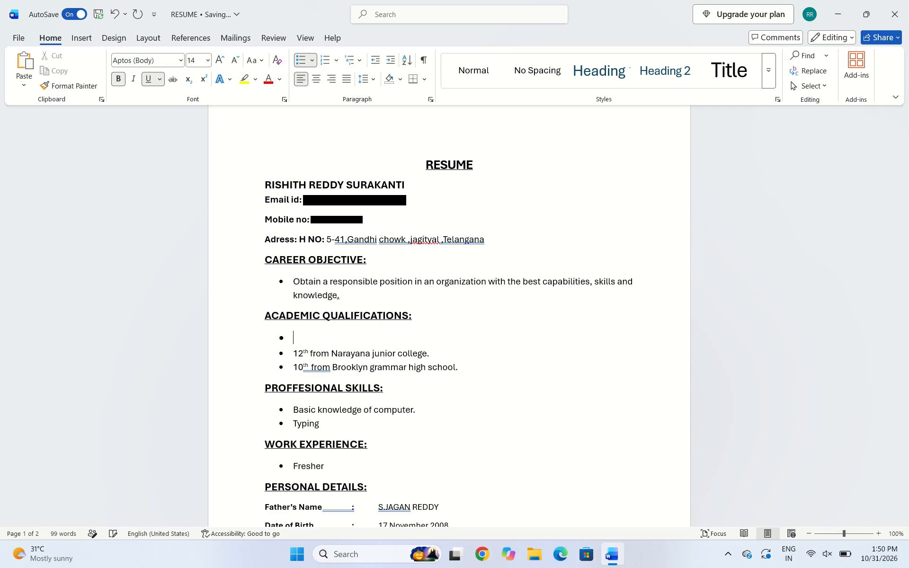
key("ctrl+b")
type("pursuing")
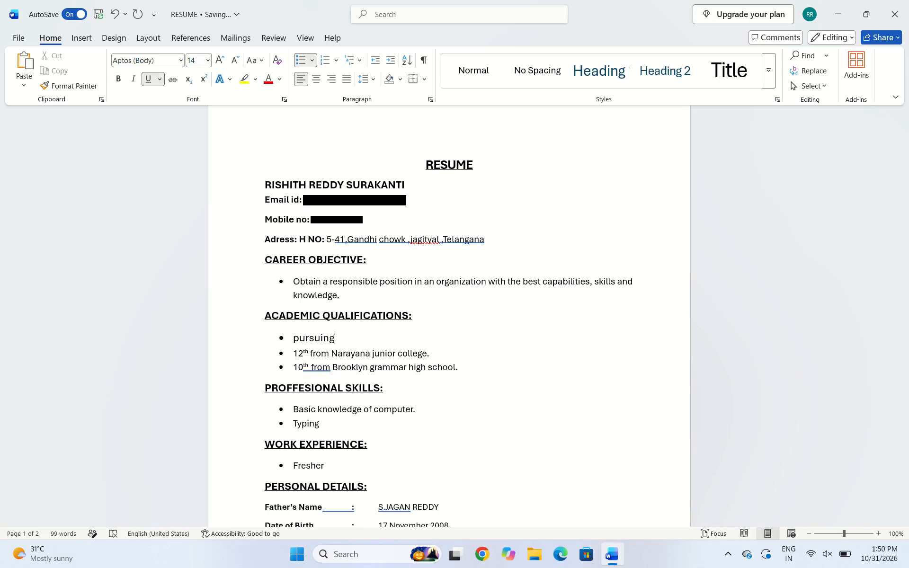
key("space")
type("btech")
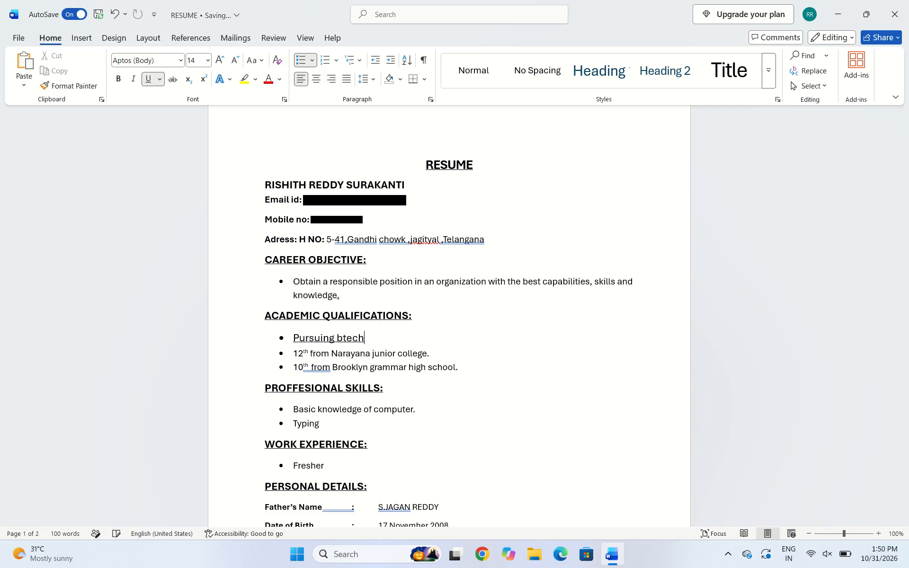
key("space")
Retype "btech" as "Btech" with a capital B in the new academic qualifications bullet.
key("BackSpace")
key("BackSpace")
key("BackSpace")
key("BackSpace")
key("BackSpace")
key("BackSpace")
key("space")
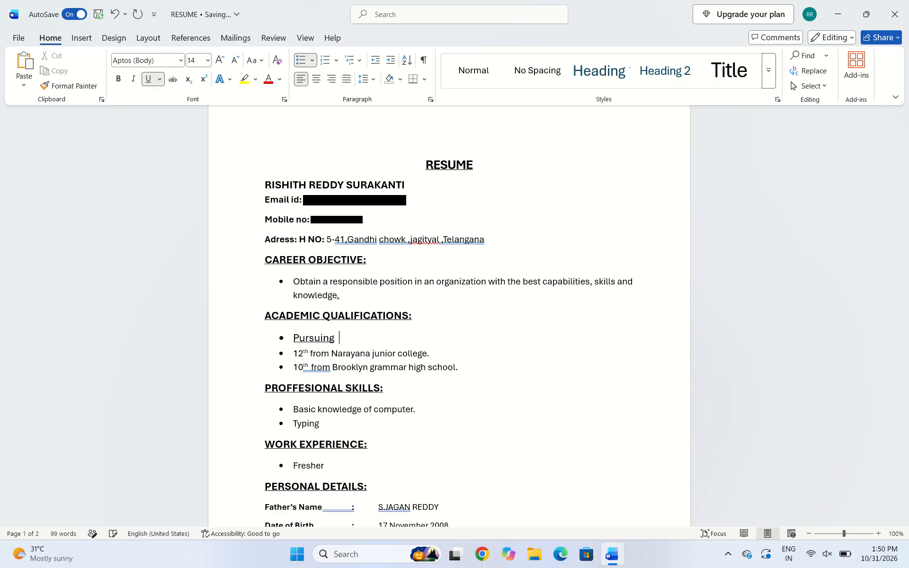
key("BackSpace")
key("BackSpace")
key("space")
key("shift+b")
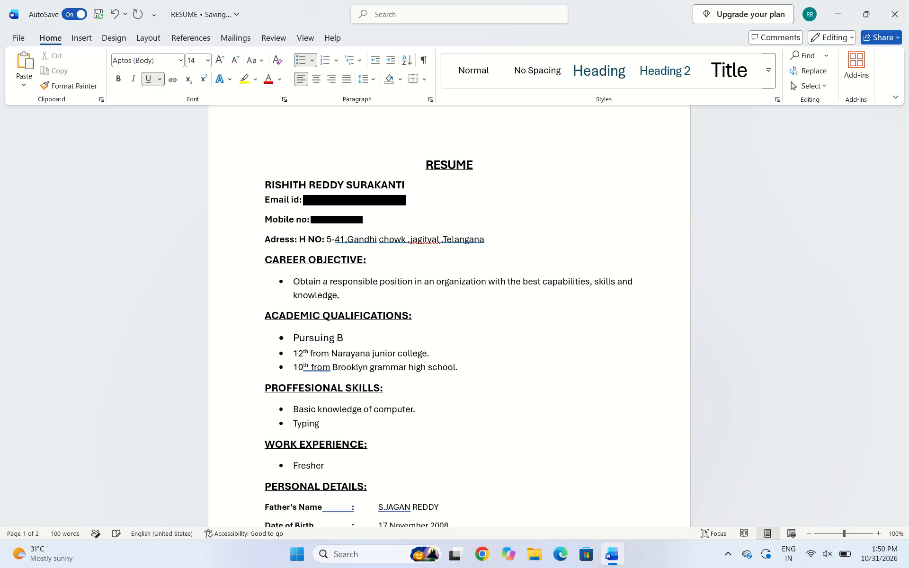
type("tech")
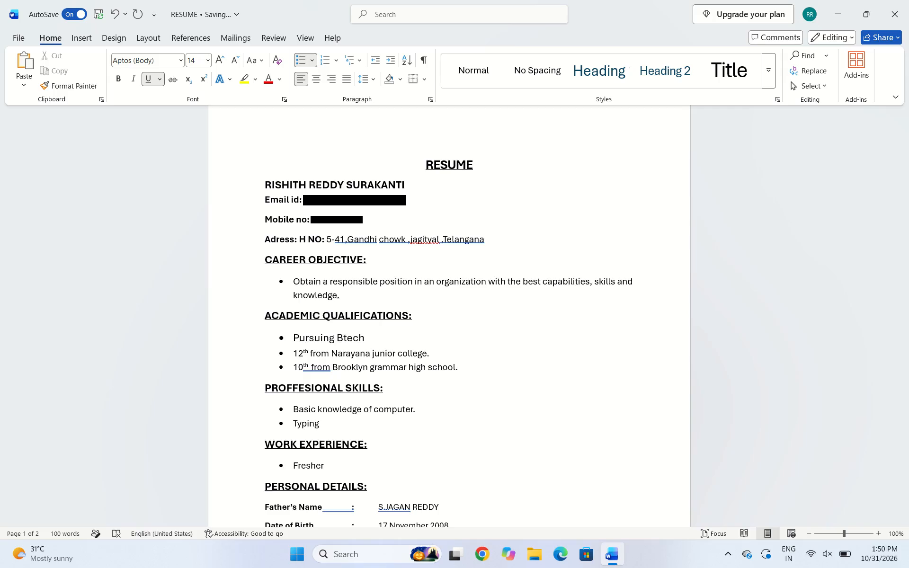
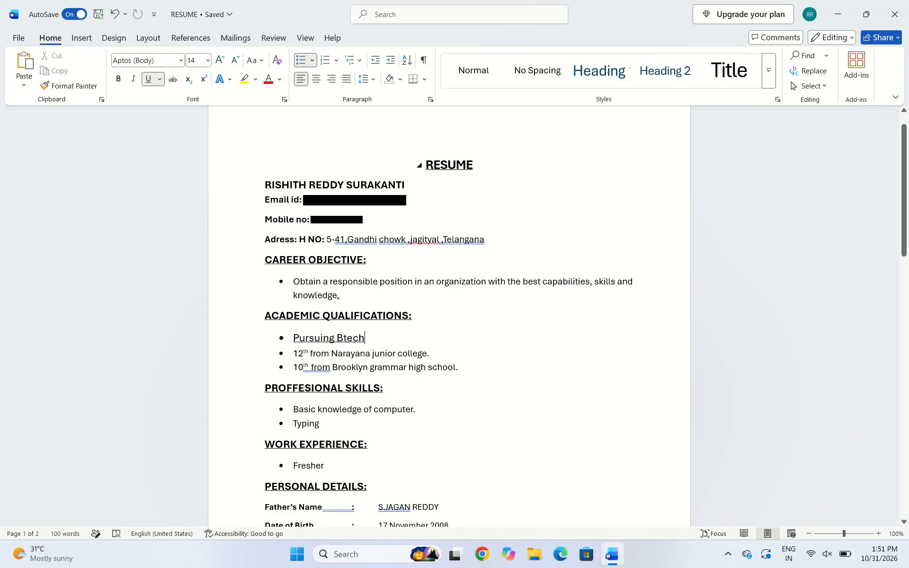
Run the spelling and grammar check on the resume, ignoring each flagged issue once until the check is finished.
scroll(406, 266, "down", 2)
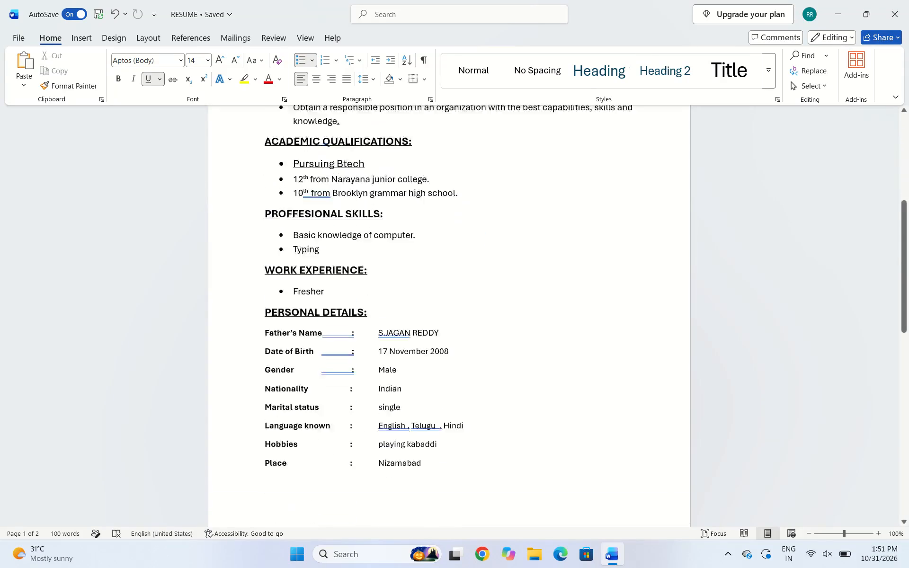
scroll(406, 266, "down", 1)
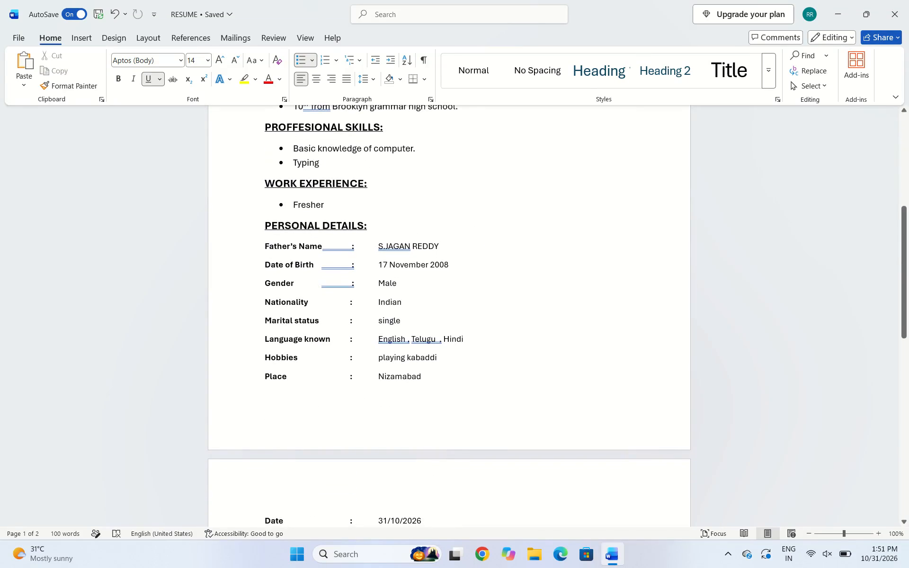
left_click(355, 249)
key("F7")
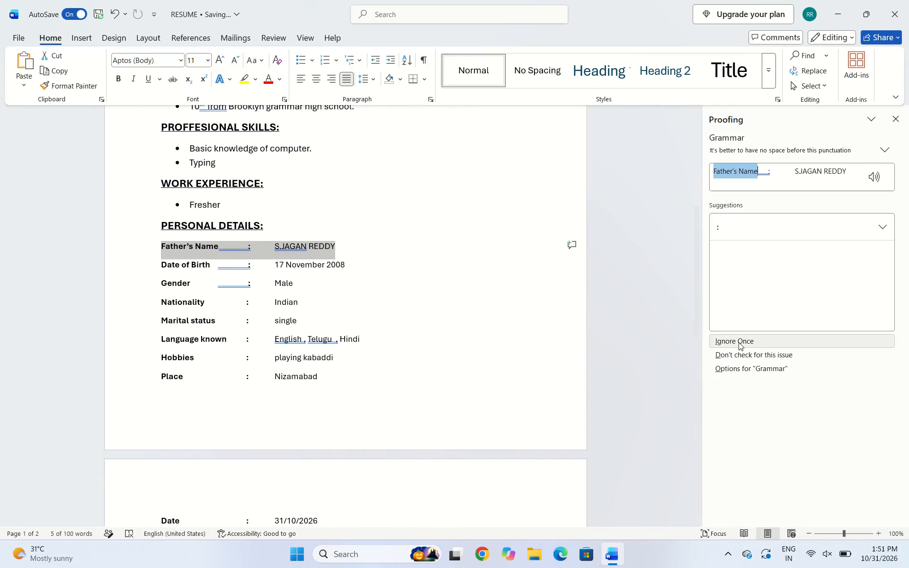
left_click(739, 341)
left_click(739, 341)
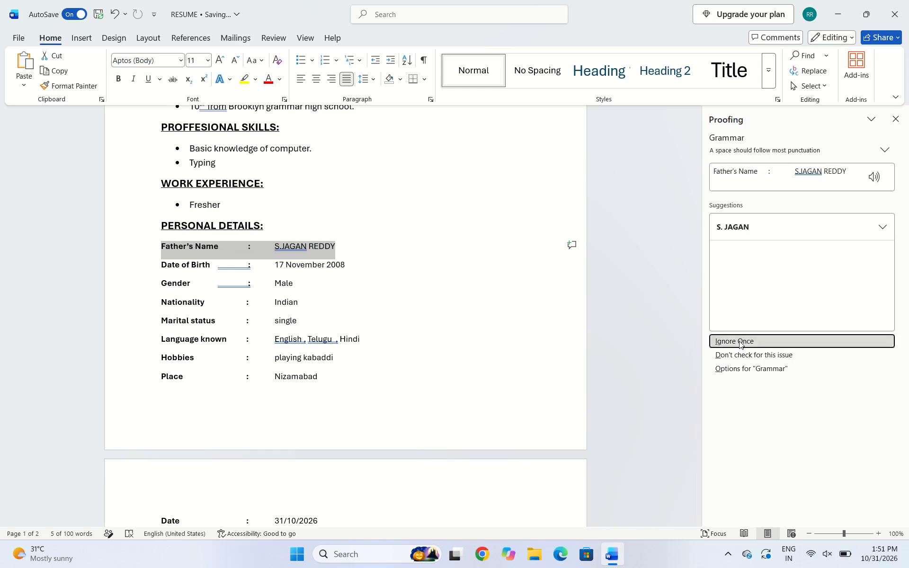
left_click(739, 341)
left_click(739, 341)
left_click(739, 341)
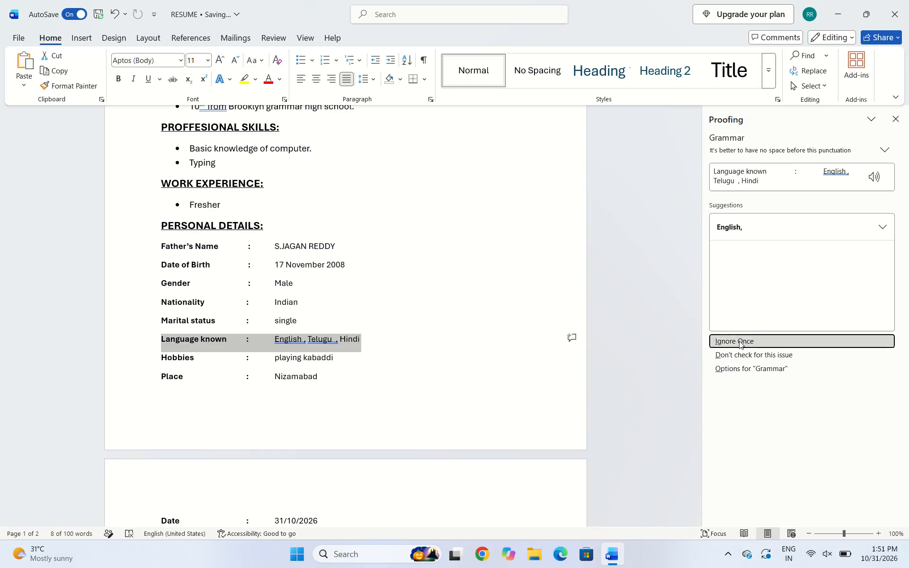
left_click(739, 341)
left_click(739, 341)
left_click(739, 341)
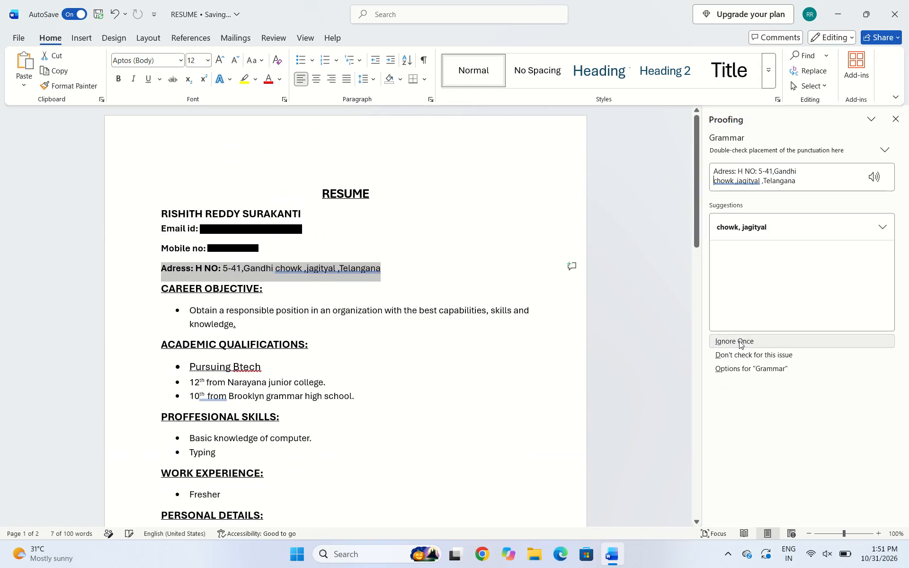
left_click(739, 341)
left_click(739, 341)
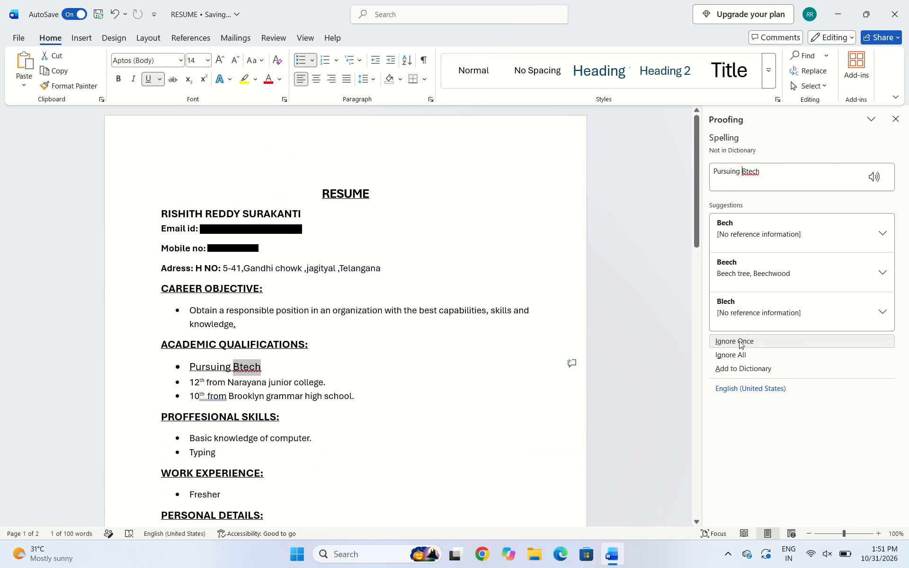
left_click(739, 341)
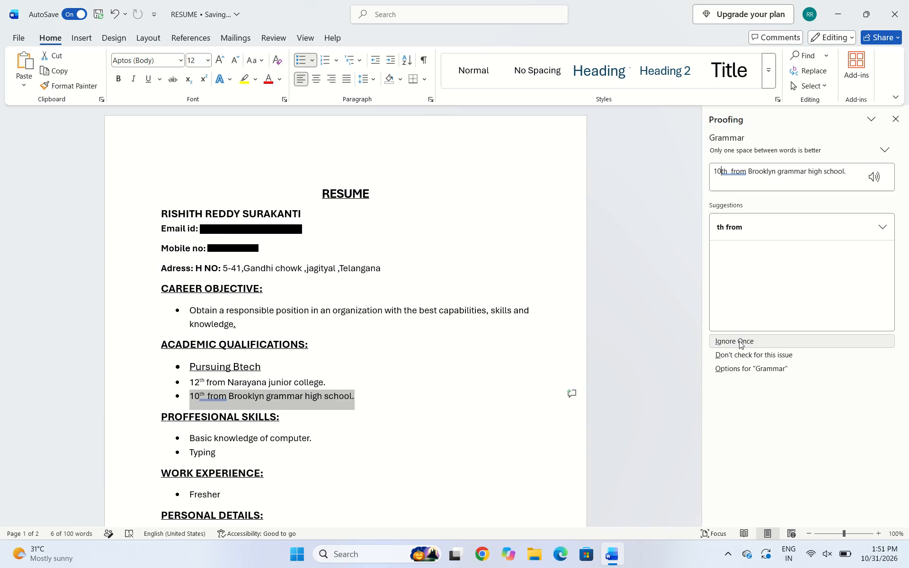
left_click(739, 341)
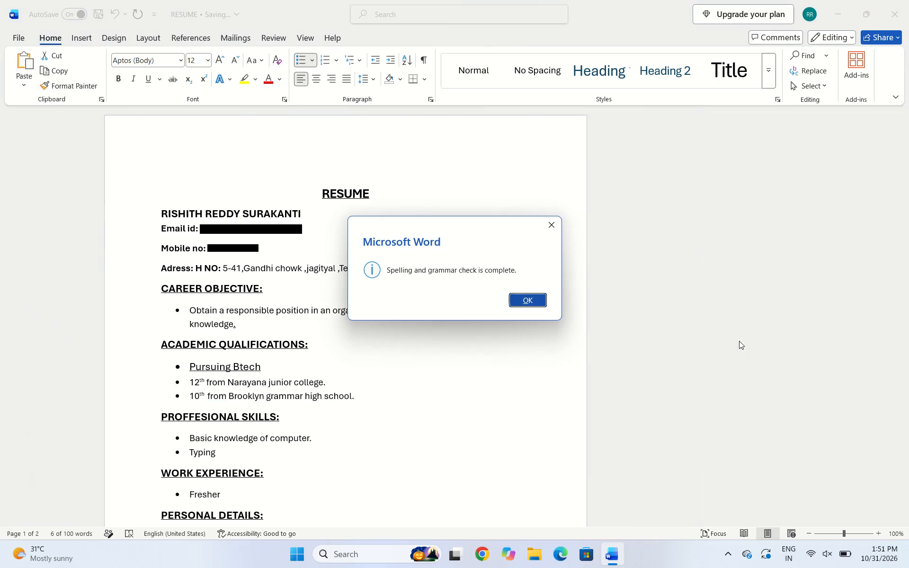
left_click(532, 298)
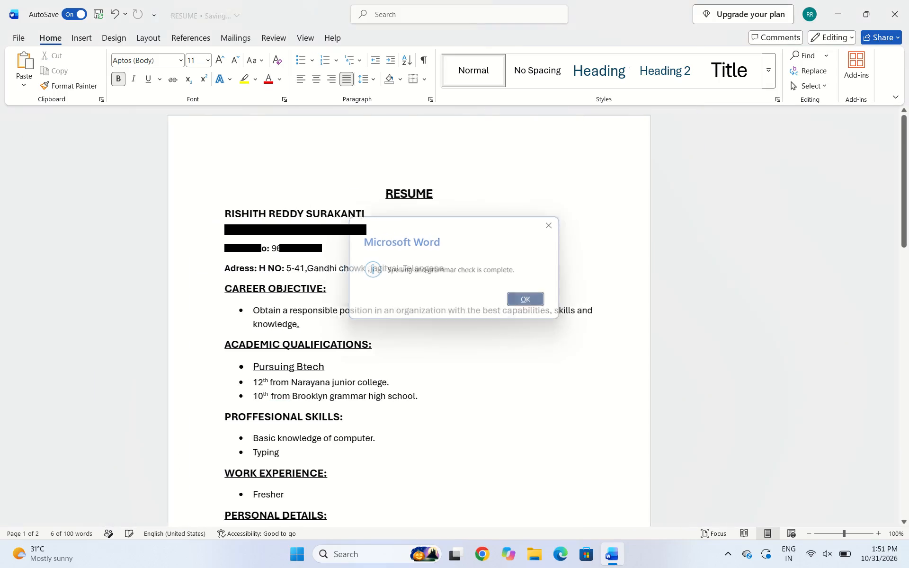
Review the layout and content of both resume pages at different zoom levels.
scroll(532, 298, "down", 3)
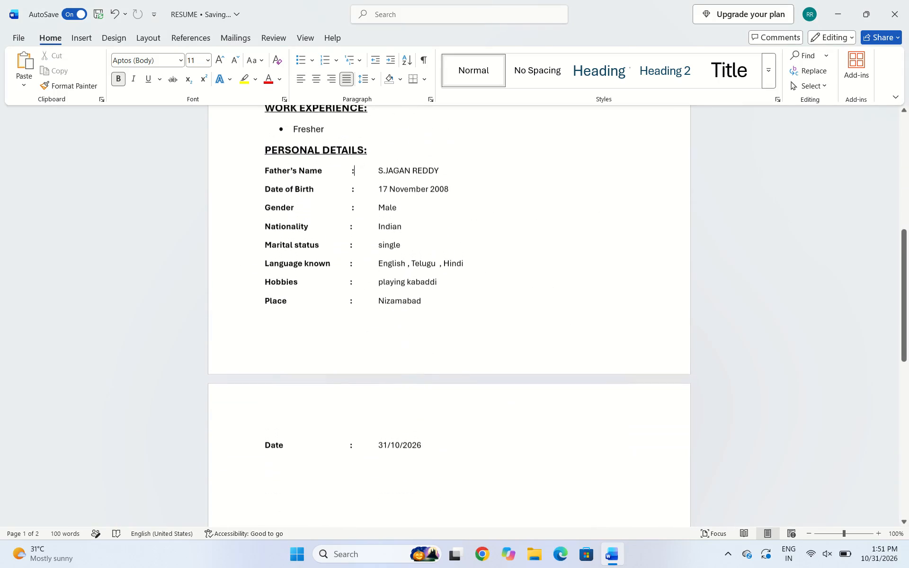
scroll(532, 298, "down", 3)
scroll(532, 298, "up", 2)
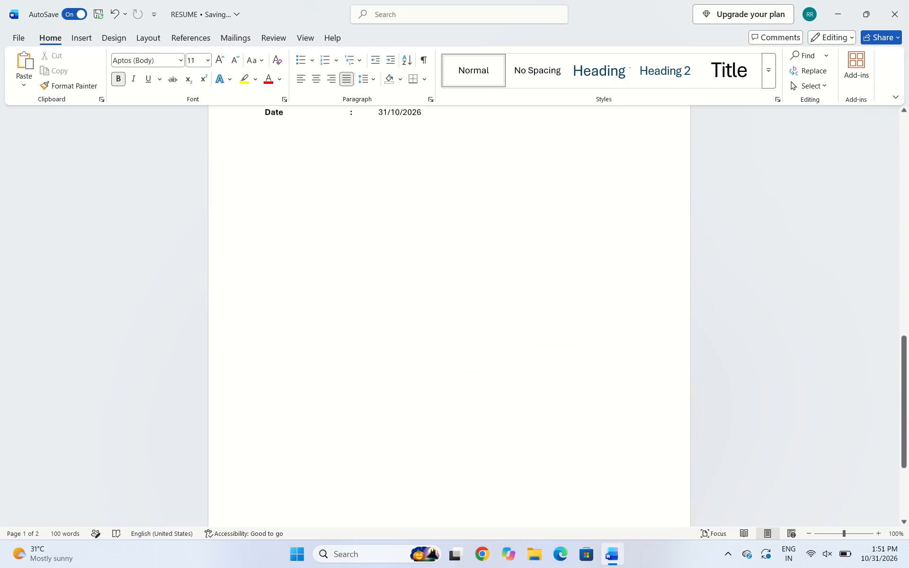
scroll(532, 298, "up", 2)
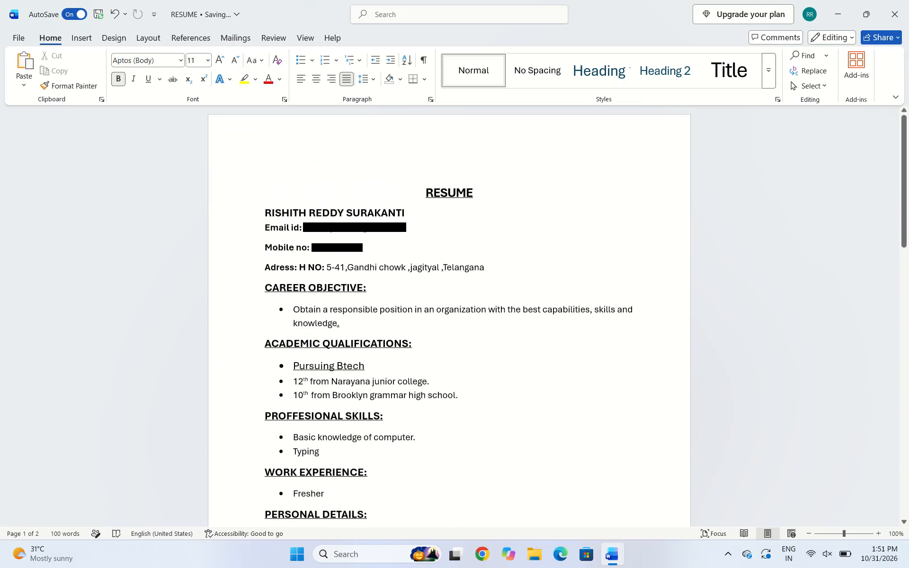
scroll(532, 298, "down", 9, "ctrl")
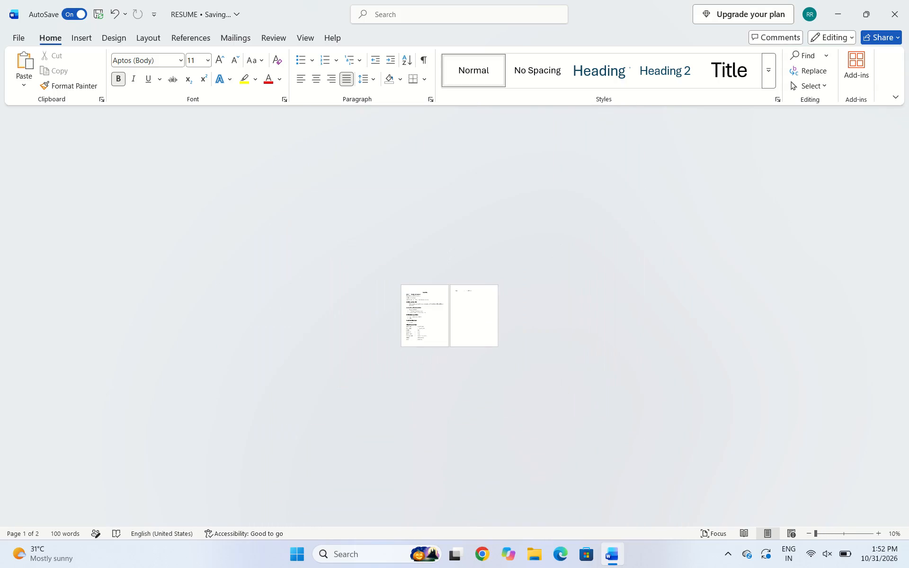
scroll(532, 298, "down", 2, "ctrl")
scroll(532, 298, "up", 6, "ctrl")
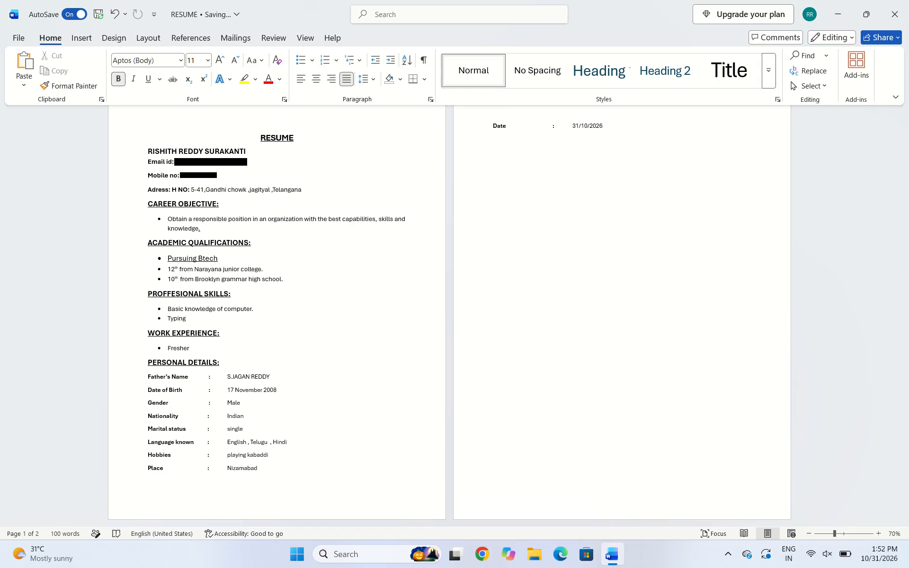
scroll(532, 298, "up", 7, "ctrl")
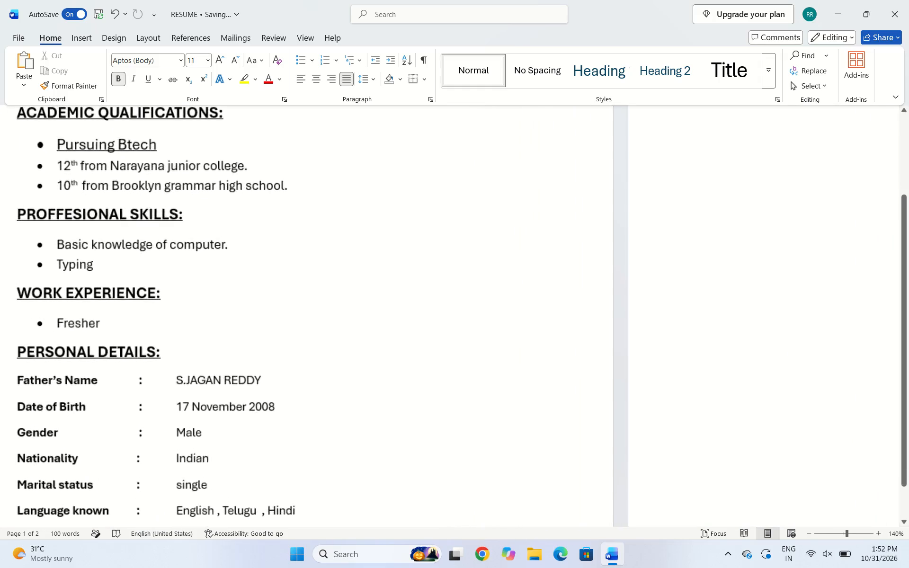
scroll(532, 298, "up", 2, "ctrl")
scroll(532, 298, "down", 6, "ctrl")
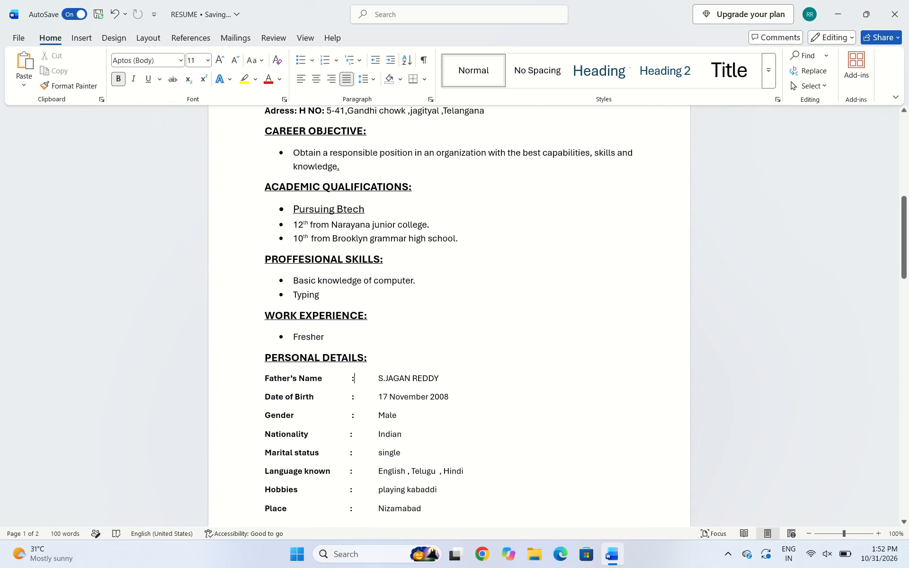
scroll(532, 298, "up", 4)
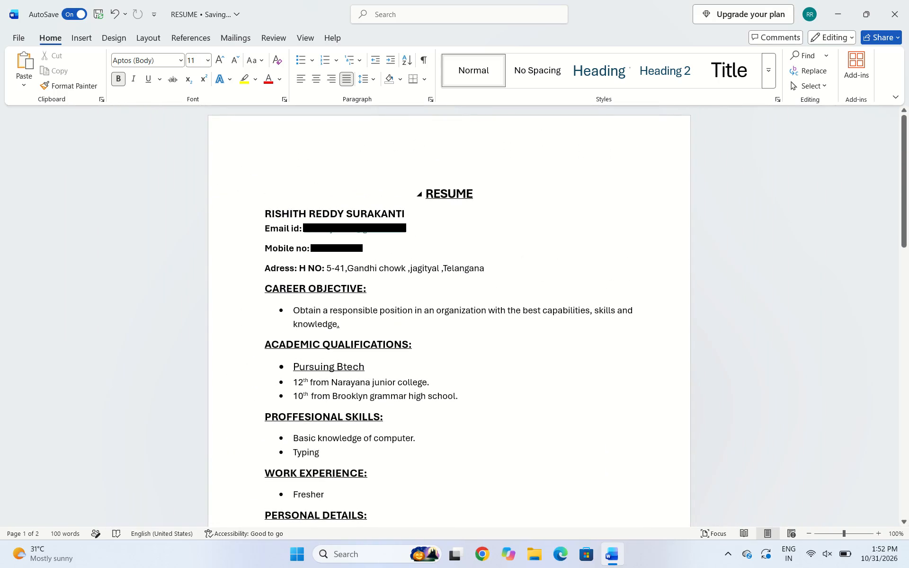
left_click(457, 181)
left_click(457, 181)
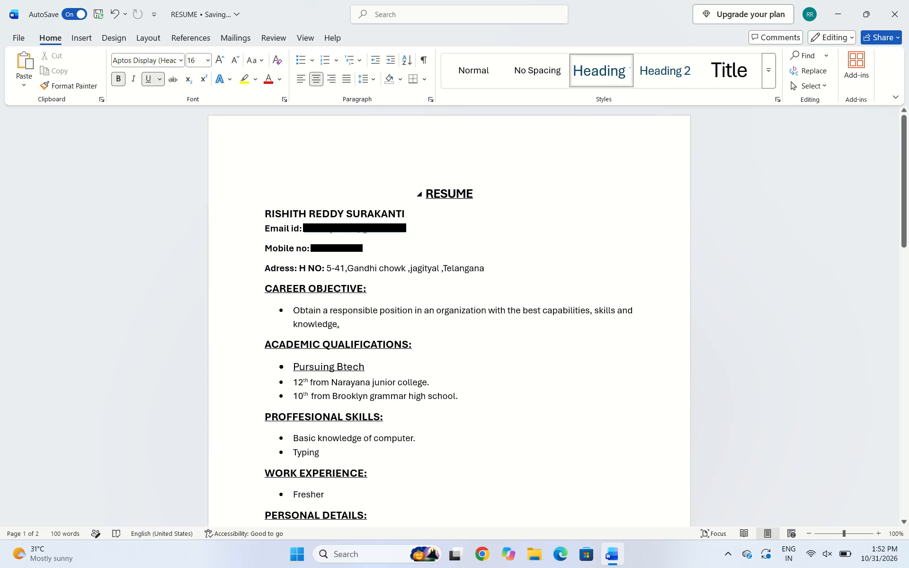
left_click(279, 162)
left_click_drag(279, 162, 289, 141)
Remove the underline from the "Pursuing Btech" bullet under ACADEMIC QUALIFICATIONS.
scroll(457, 339, "down", 3)
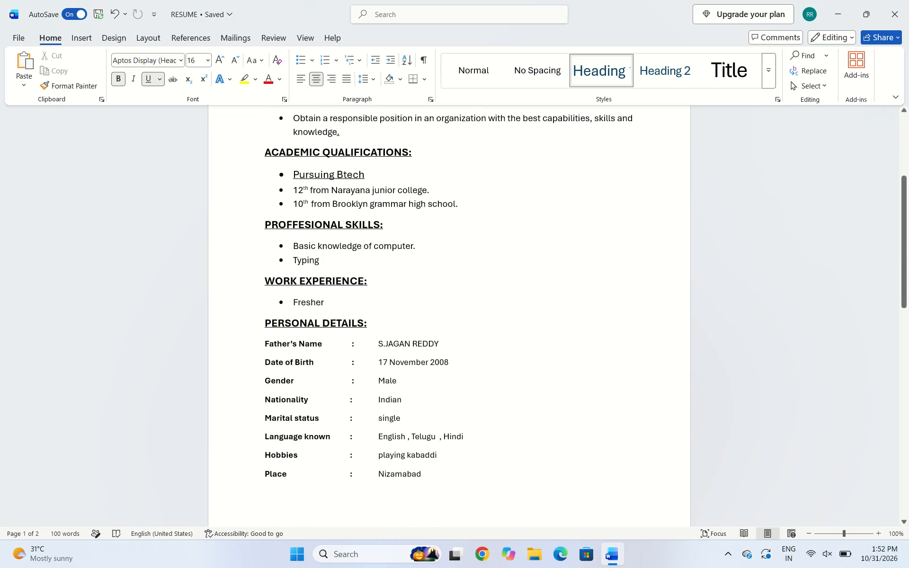
left_click(365, 178)
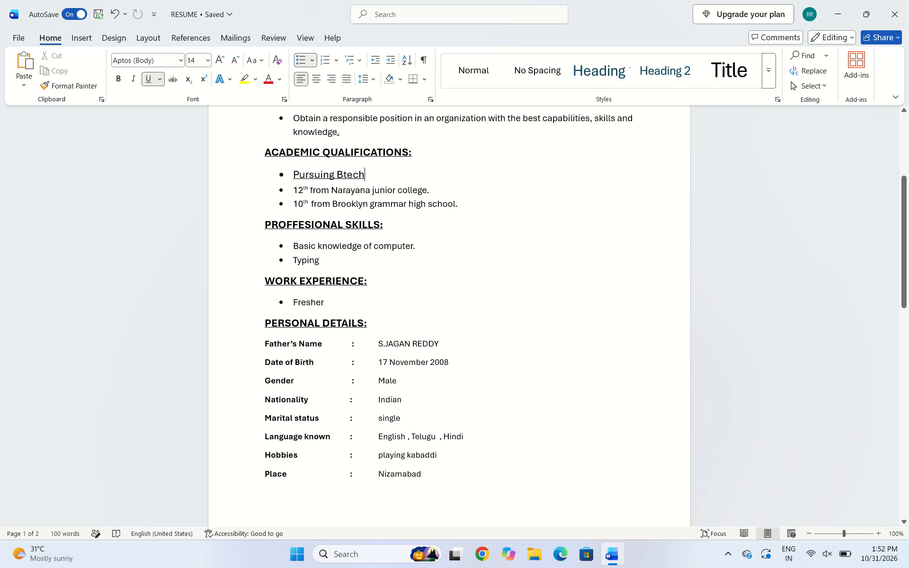
left_click_drag(366, 187, 327, 177)
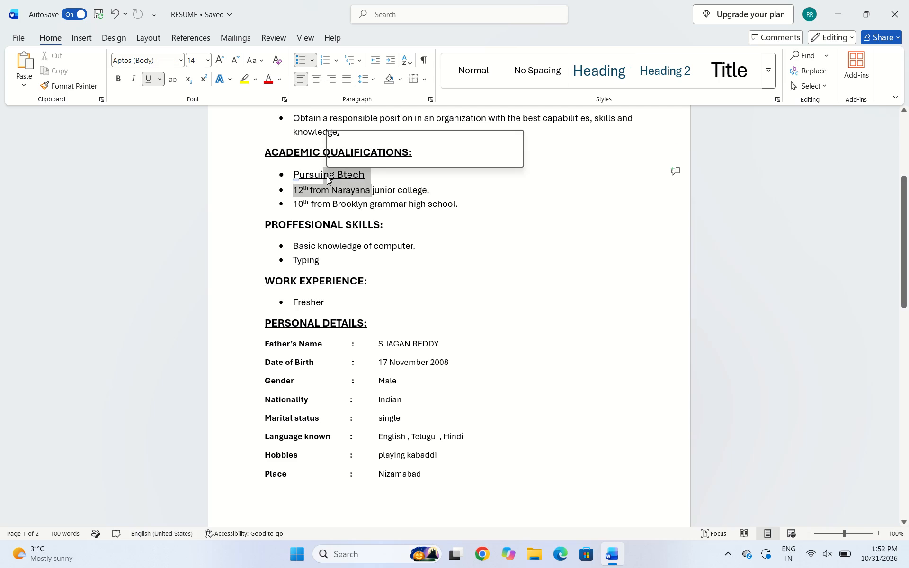
left_click(370, 172)
left_click_drag(370, 172, 276, 160)
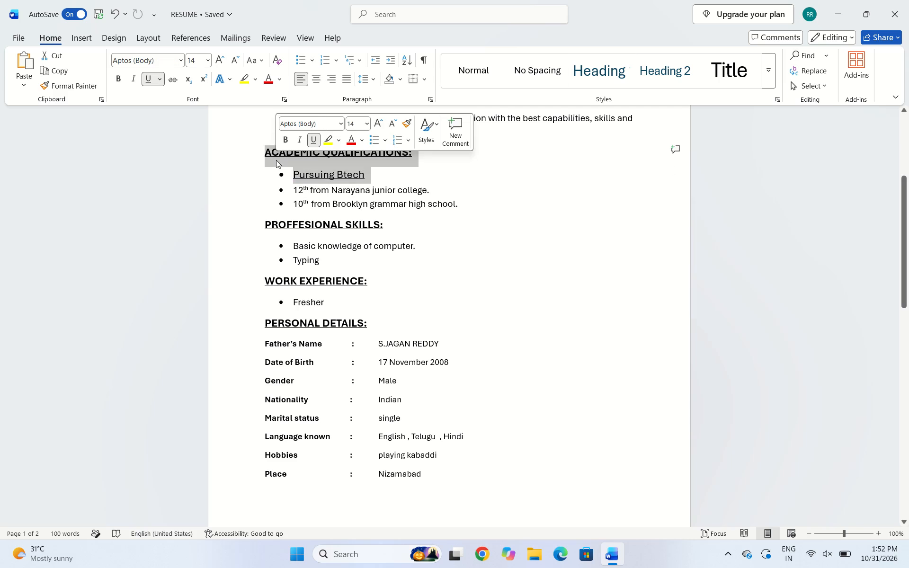
left_click_drag(283, 168, 360, 178)
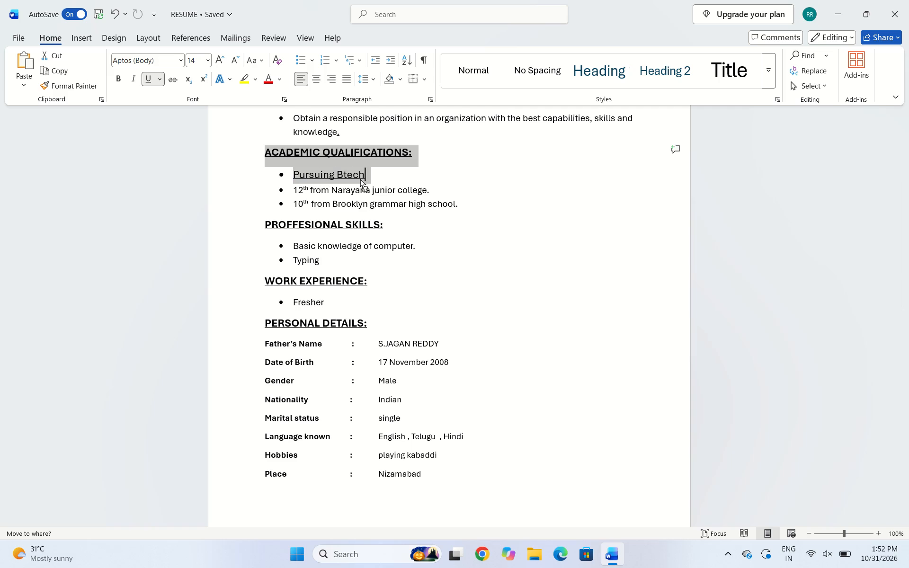
left_click_drag(360, 178, 387, 177)
left_click_drag(387, 177, 274, 172)
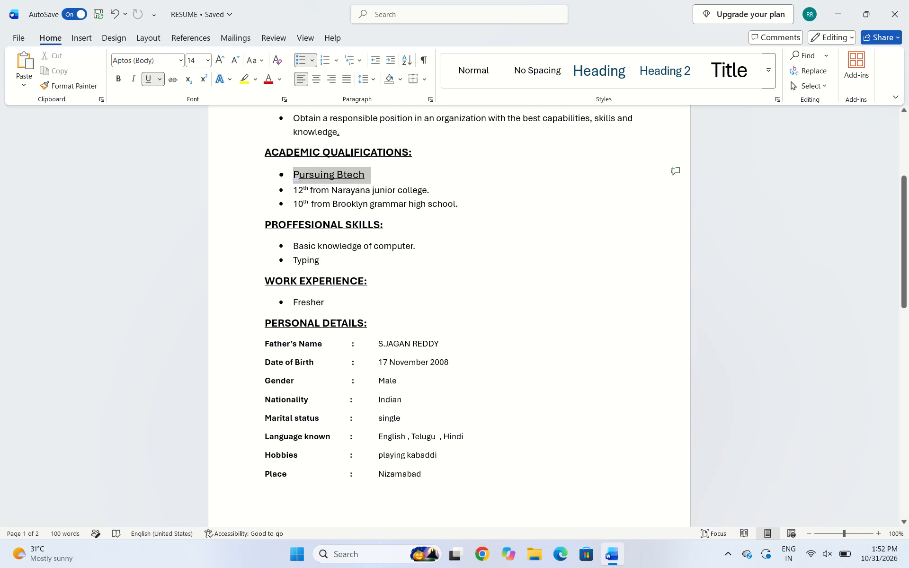
left_click_drag(274, 172, 272, 172)
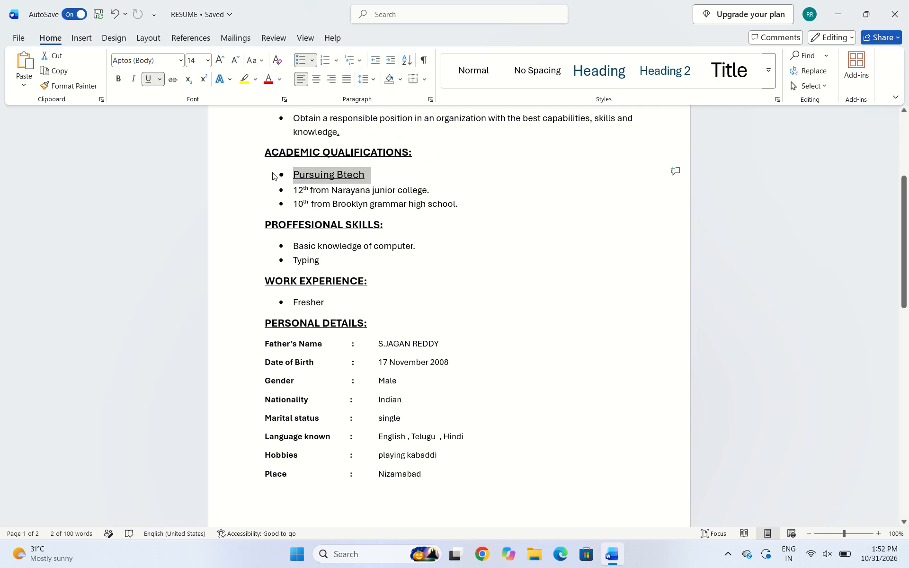
key("ctrl+u")
left_click(470, 194)
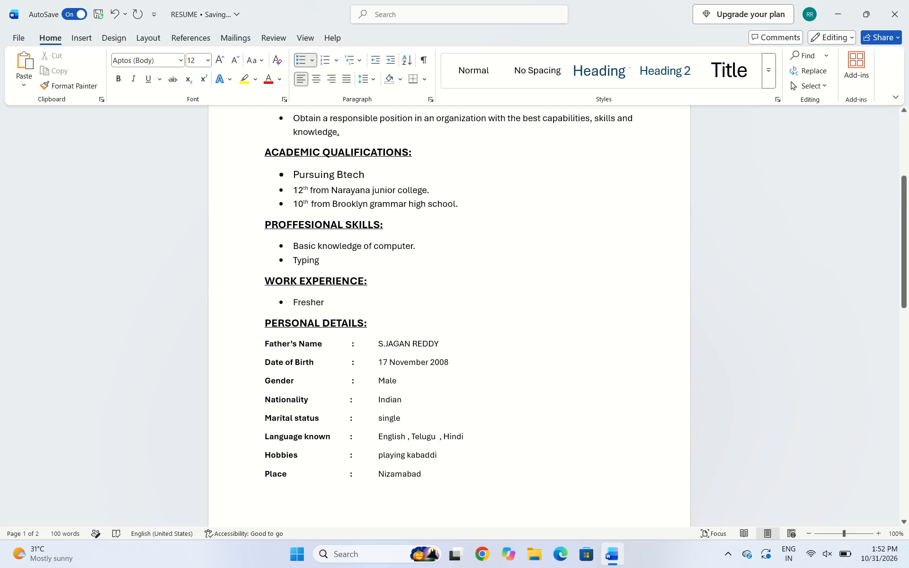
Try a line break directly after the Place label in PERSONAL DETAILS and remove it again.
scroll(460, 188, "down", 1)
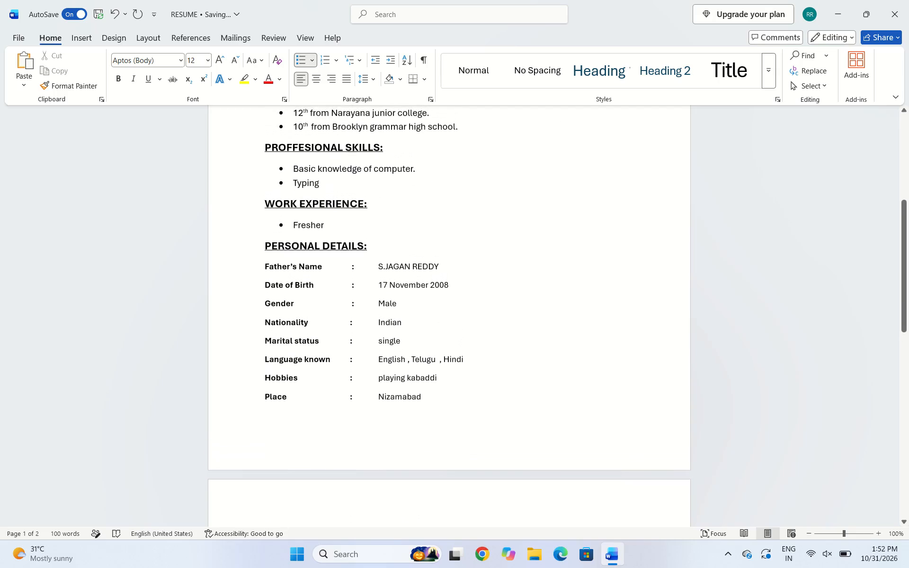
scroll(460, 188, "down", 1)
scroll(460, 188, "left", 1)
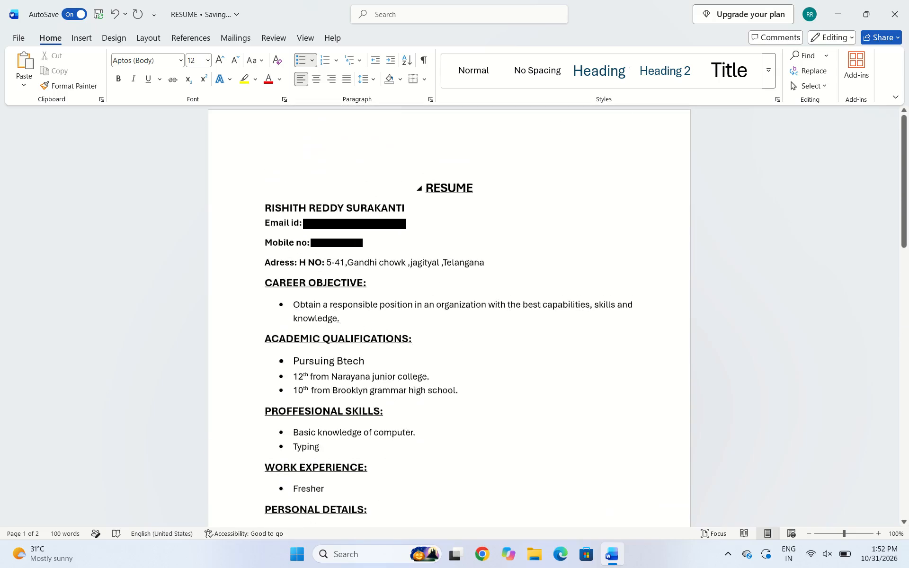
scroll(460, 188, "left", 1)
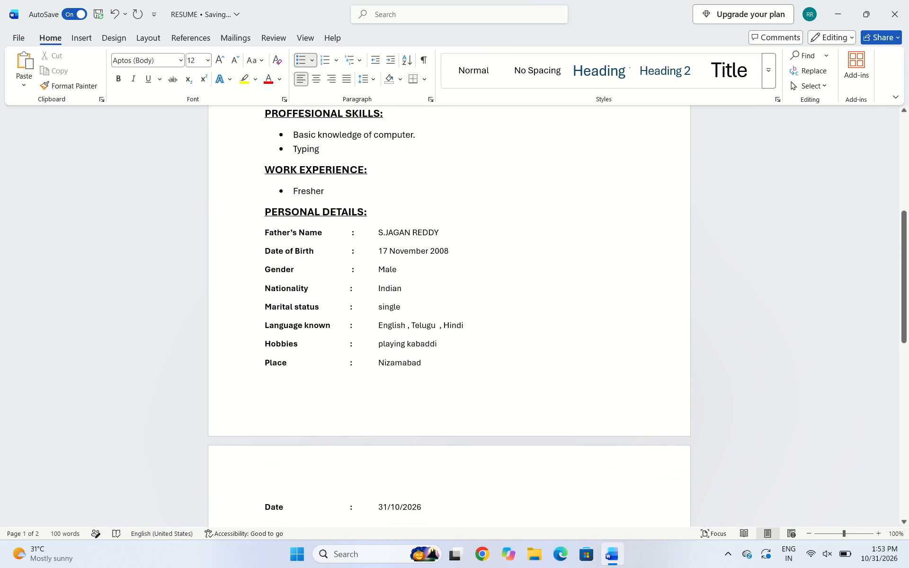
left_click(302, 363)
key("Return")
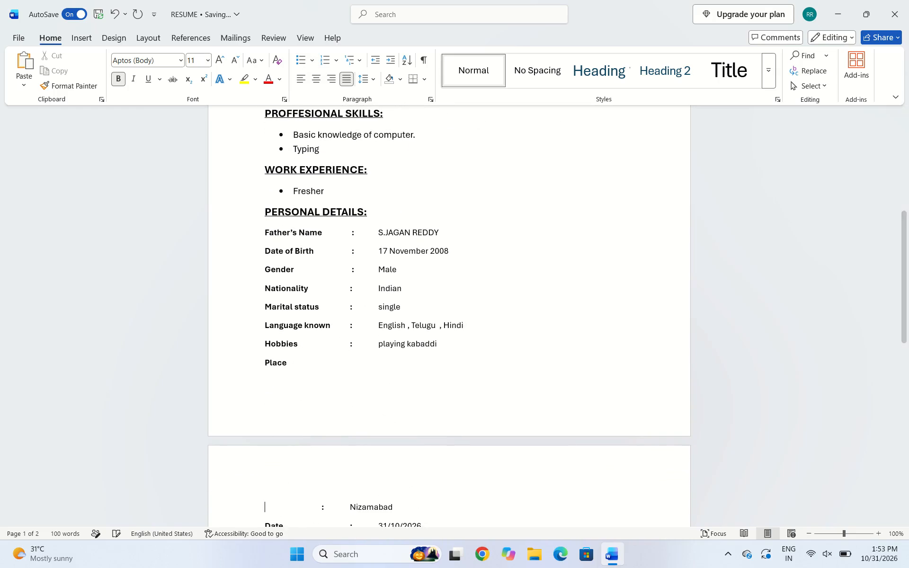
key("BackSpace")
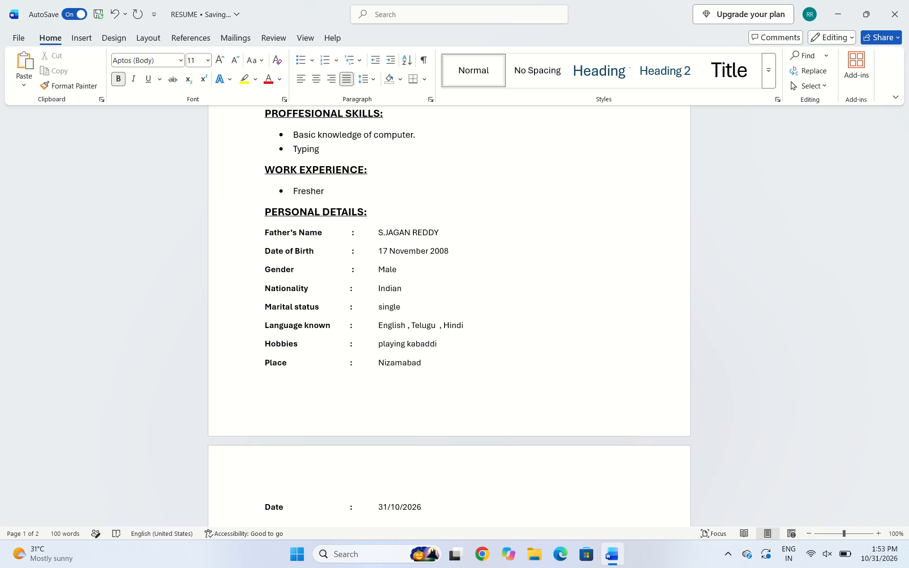
Put the text cursor at the end of the Place entry in PERSONAL DETAILS, just above the Date line.
key("Right")
key("Right")
key("Right")
key("Right")
key("Right")
key("Right")
key("Right")
key("Right")
key("Right")
key("Right")
key("Right")
key("Right")
key("Right")
key("Right")
key("Right")
key("Right")
key("Right")
key("Left")
key("Left")
key("Left")
key("Down")
key("Up")
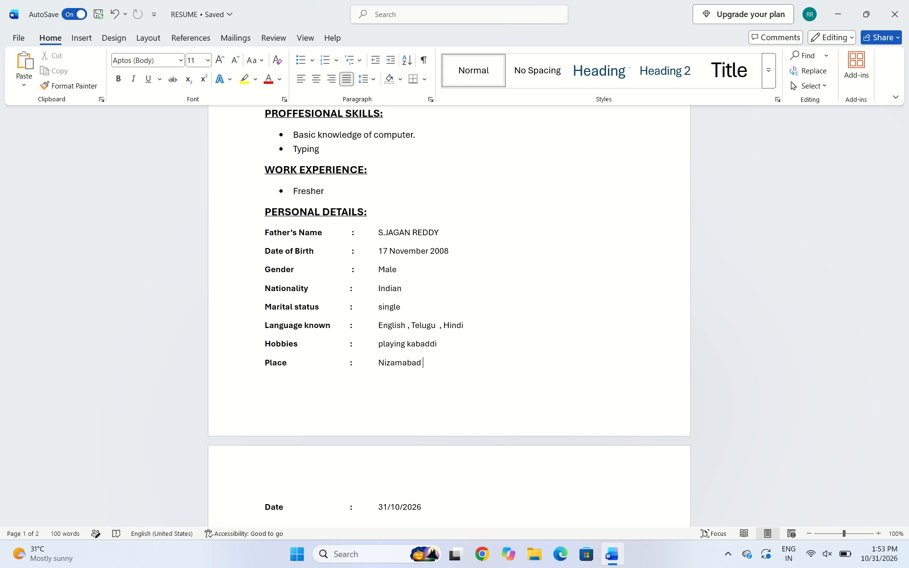
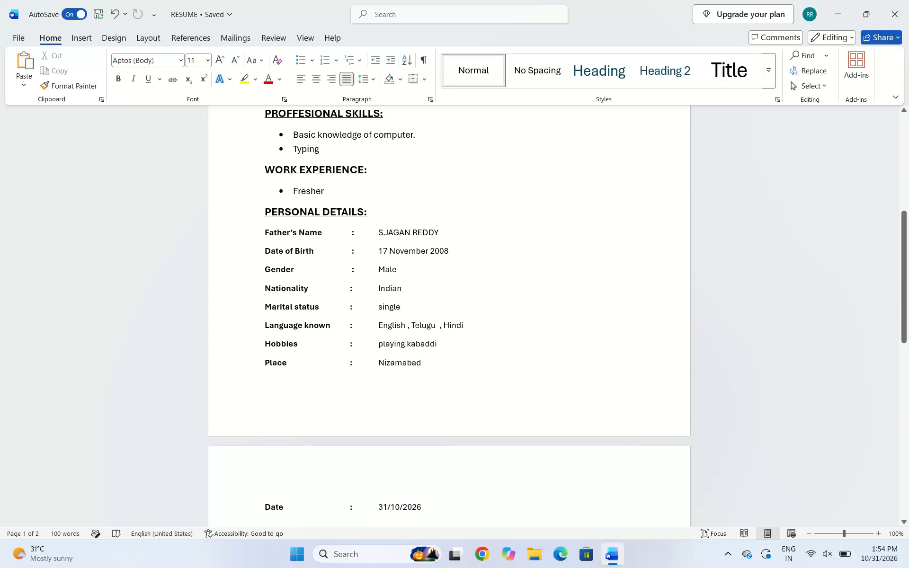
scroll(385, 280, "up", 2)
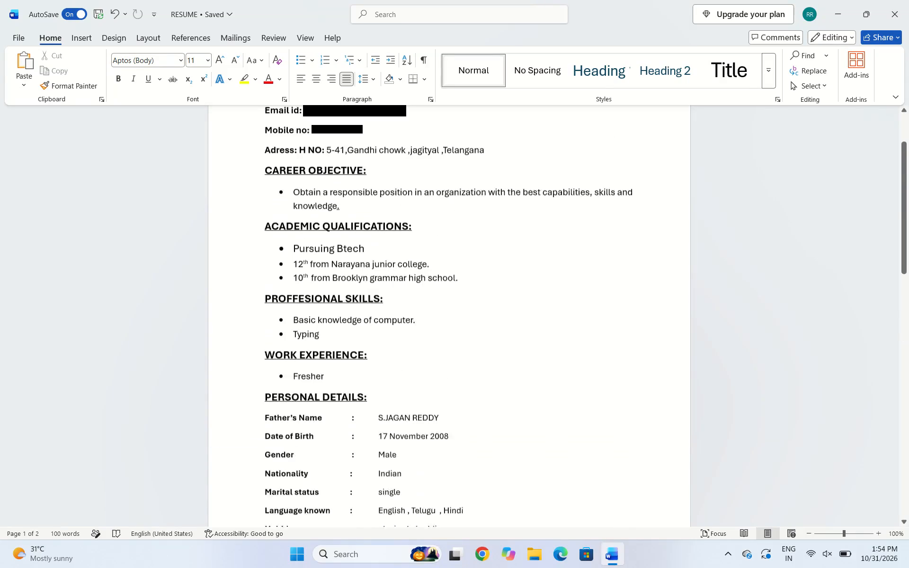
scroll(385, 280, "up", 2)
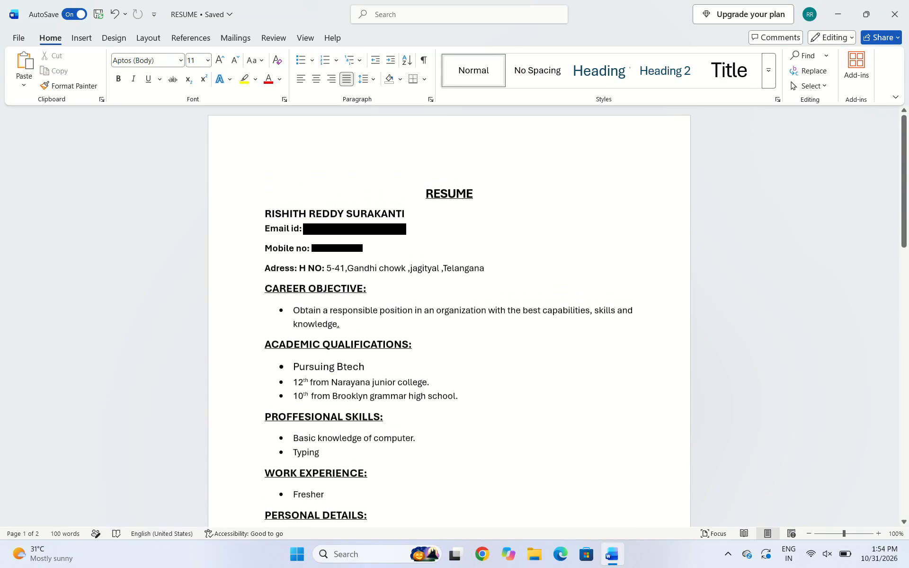
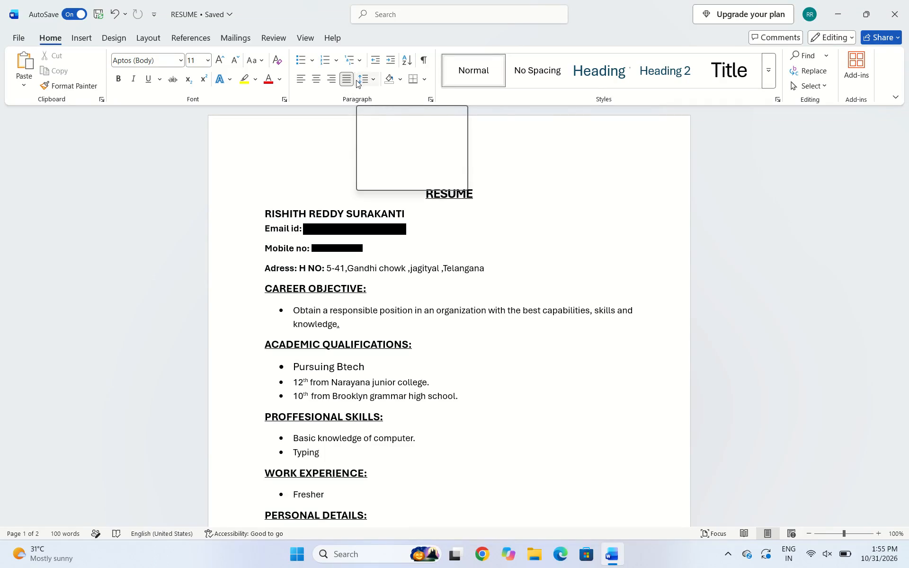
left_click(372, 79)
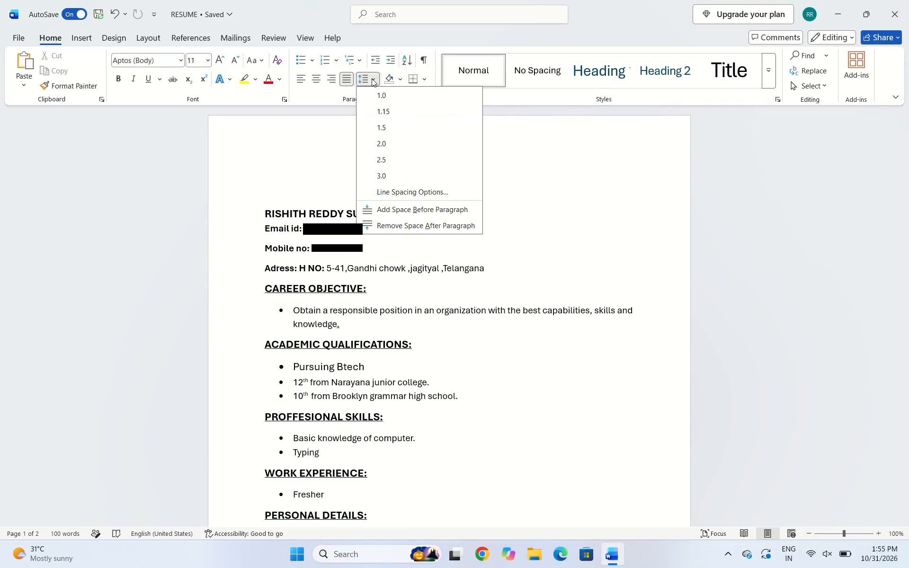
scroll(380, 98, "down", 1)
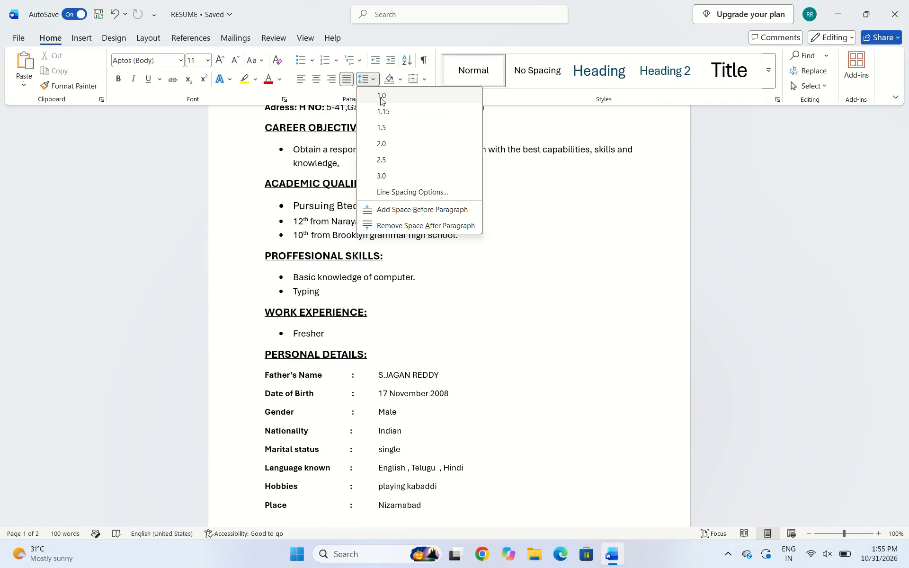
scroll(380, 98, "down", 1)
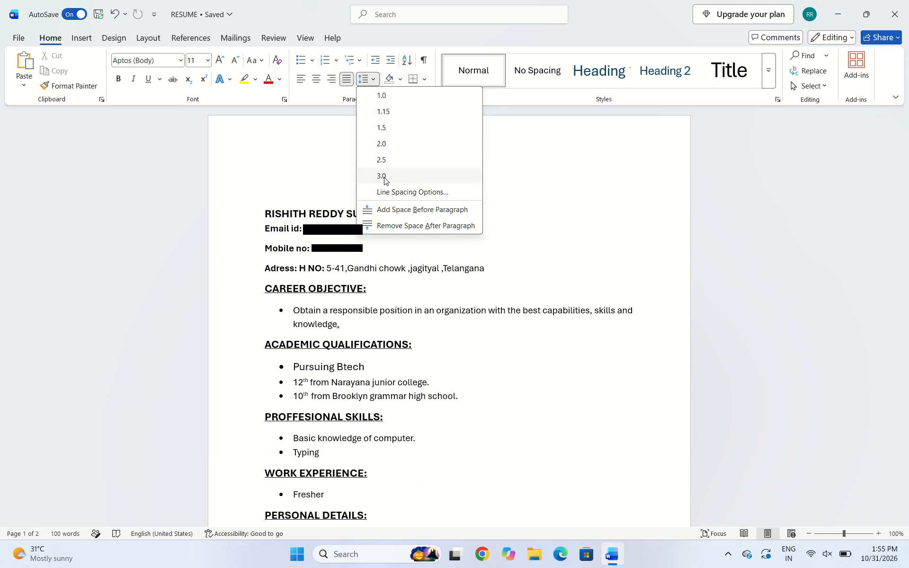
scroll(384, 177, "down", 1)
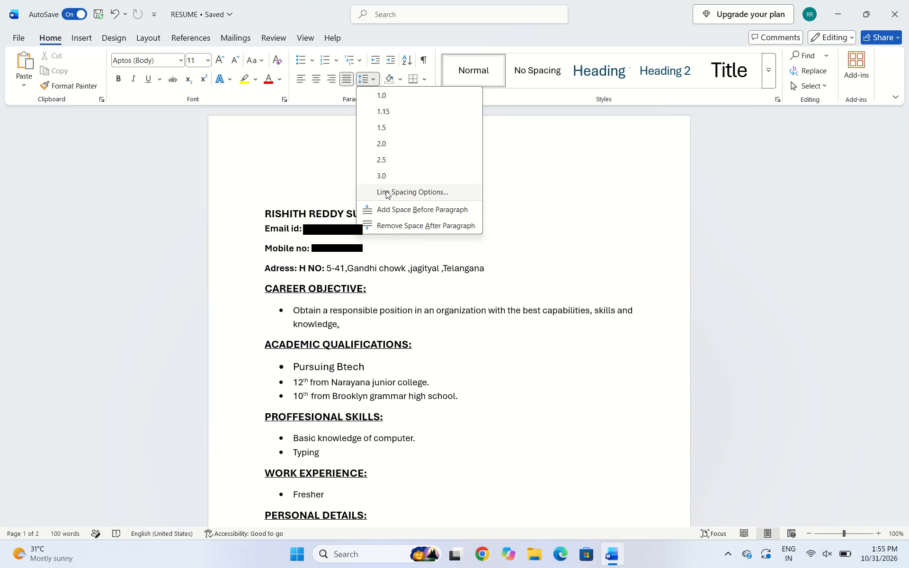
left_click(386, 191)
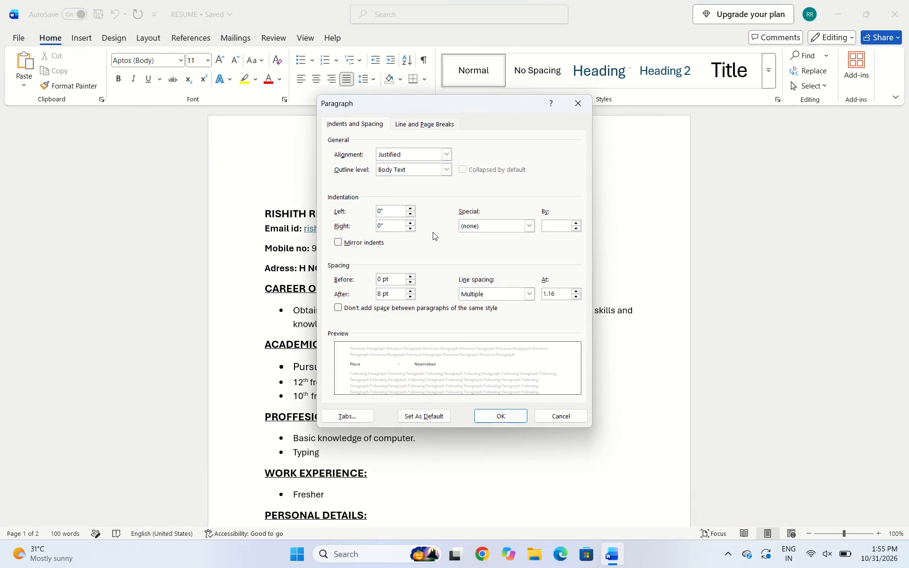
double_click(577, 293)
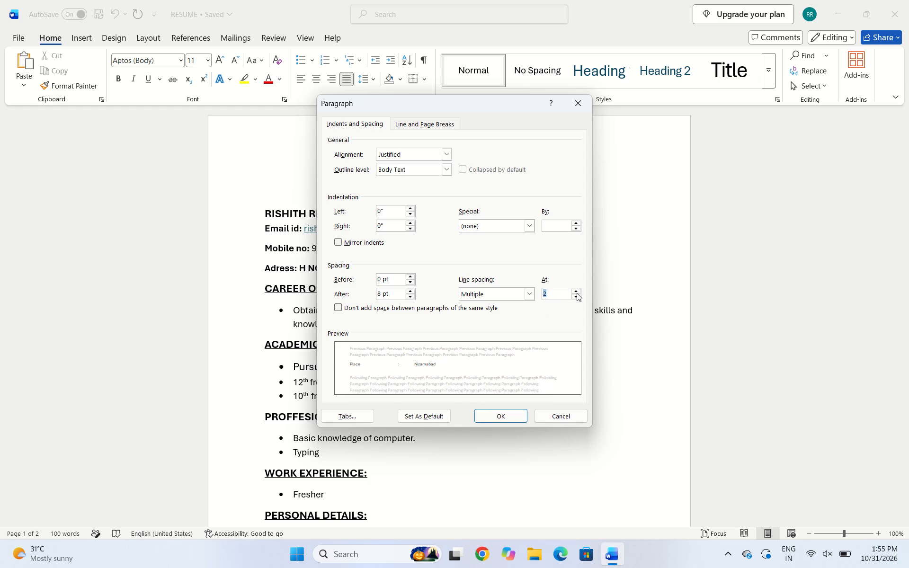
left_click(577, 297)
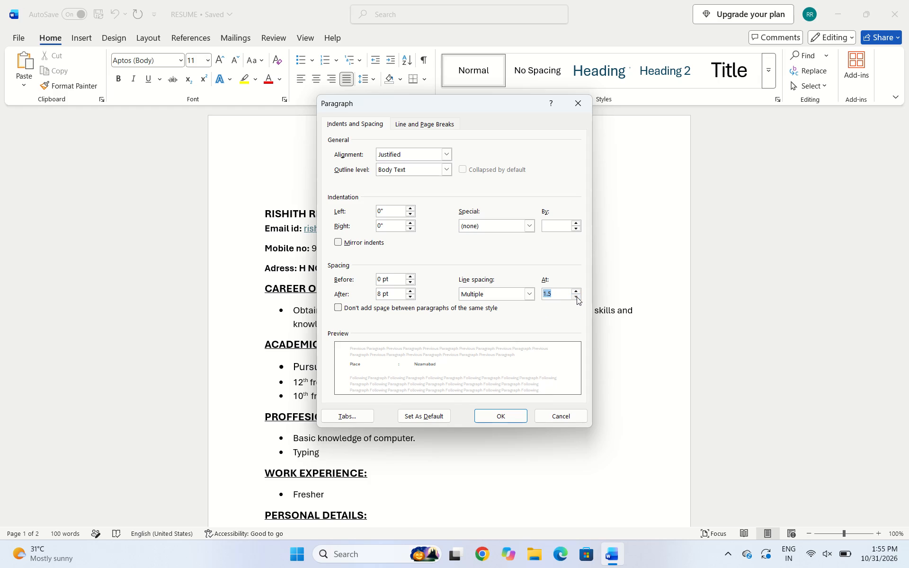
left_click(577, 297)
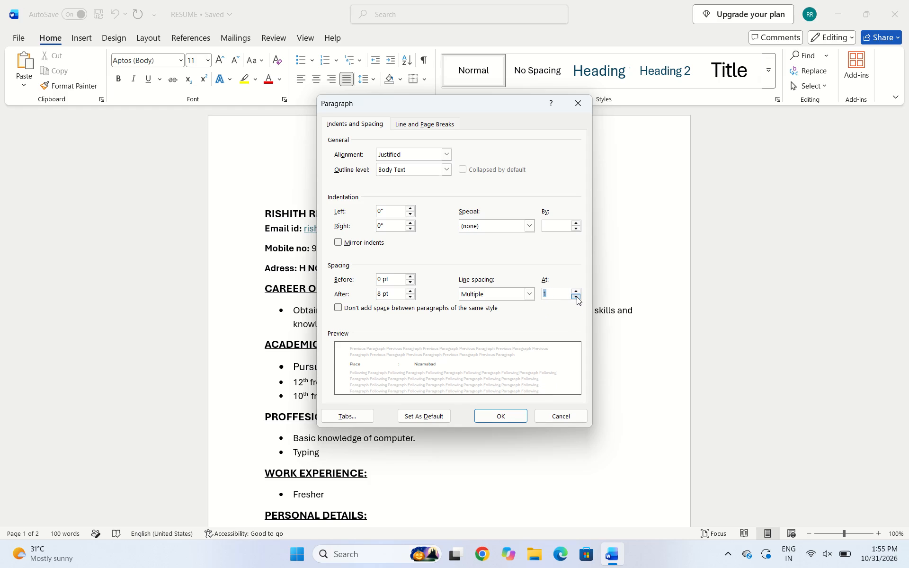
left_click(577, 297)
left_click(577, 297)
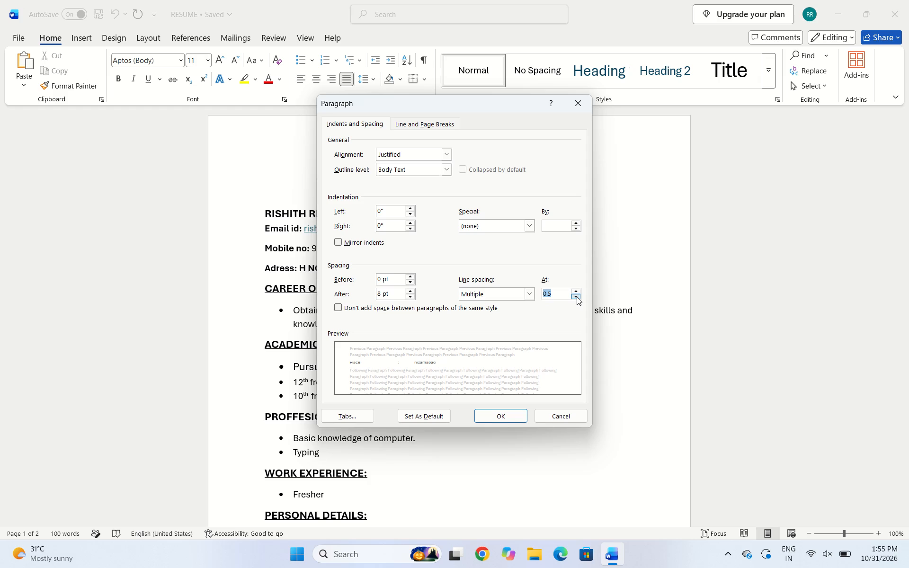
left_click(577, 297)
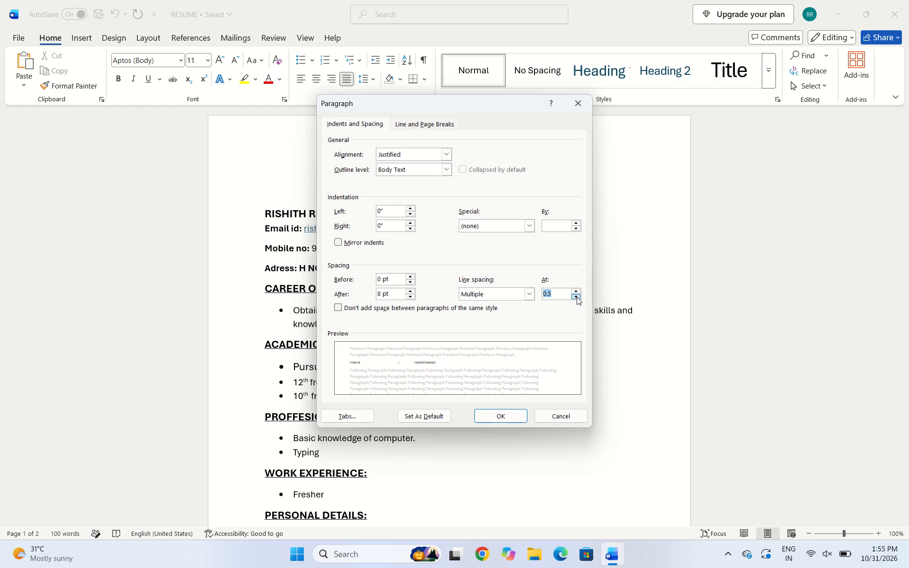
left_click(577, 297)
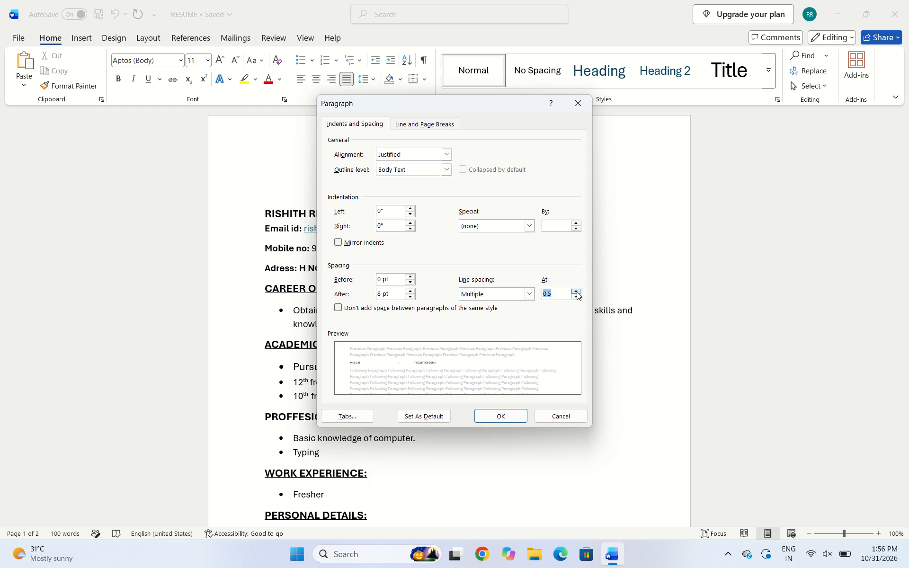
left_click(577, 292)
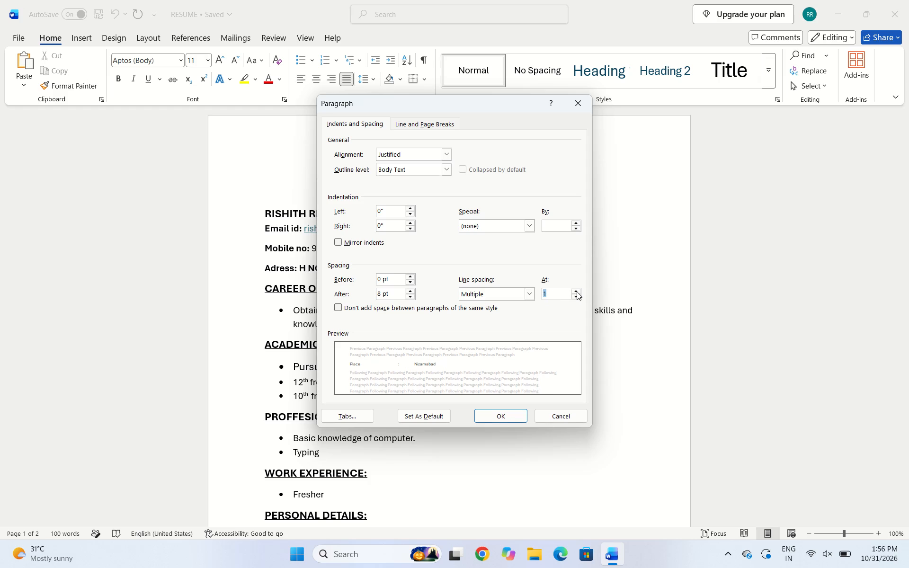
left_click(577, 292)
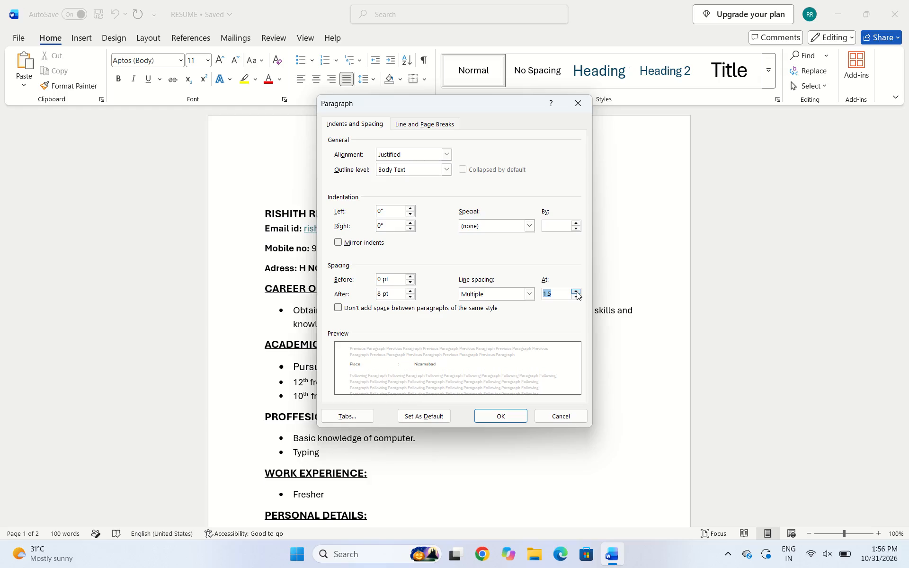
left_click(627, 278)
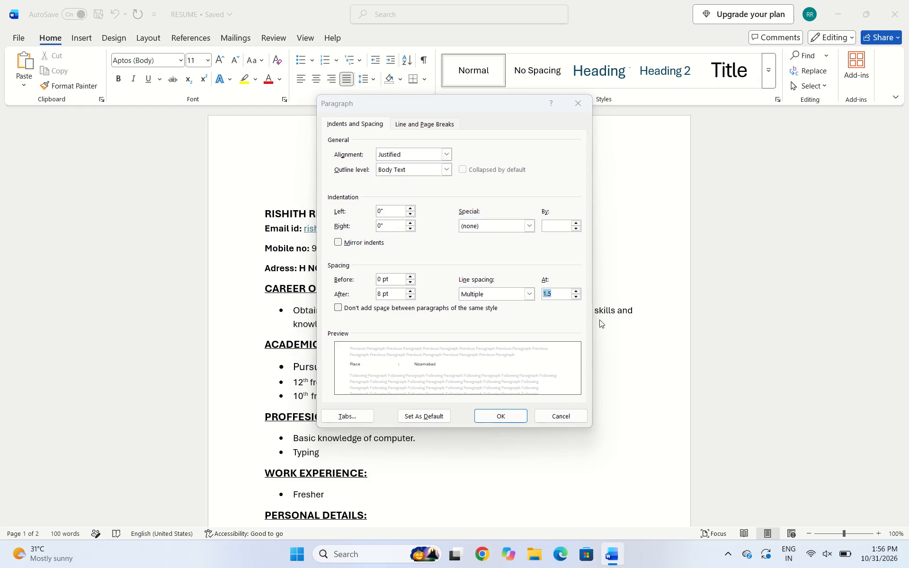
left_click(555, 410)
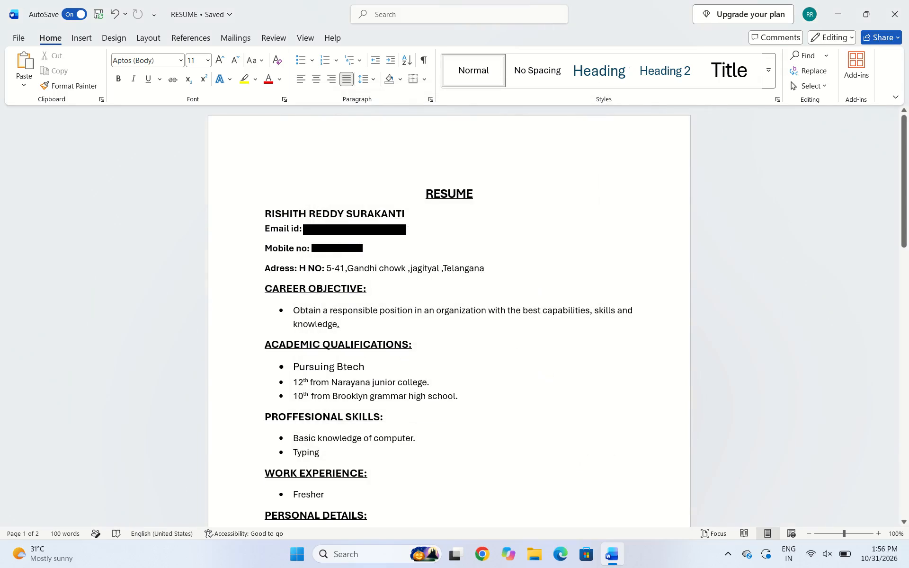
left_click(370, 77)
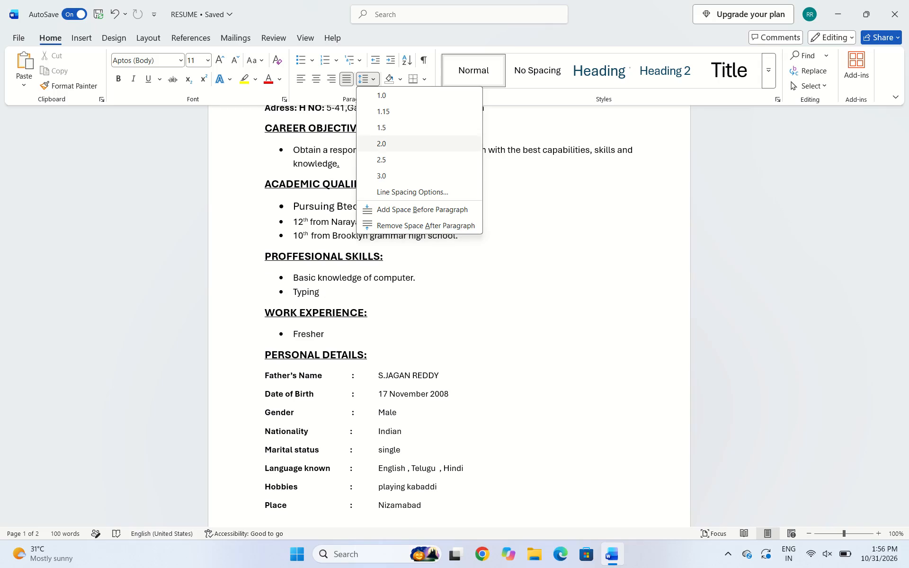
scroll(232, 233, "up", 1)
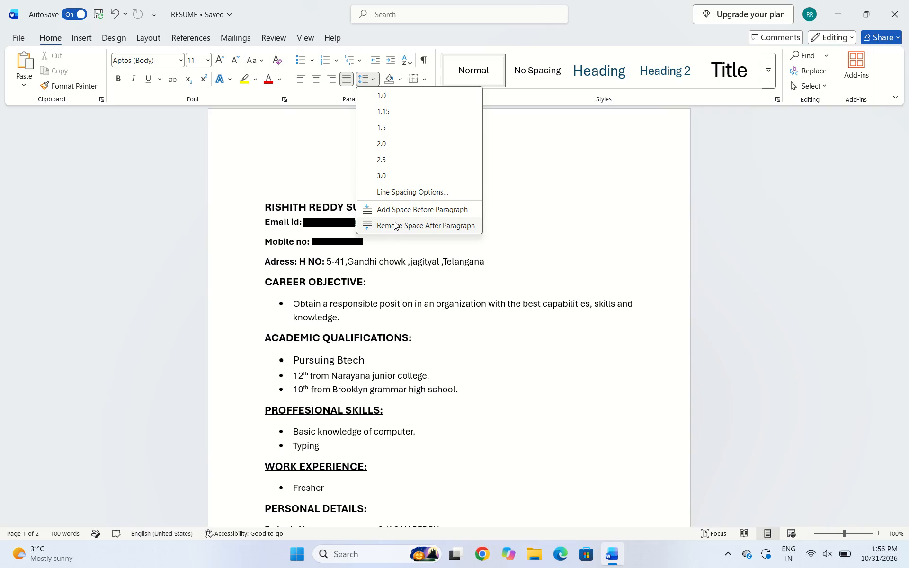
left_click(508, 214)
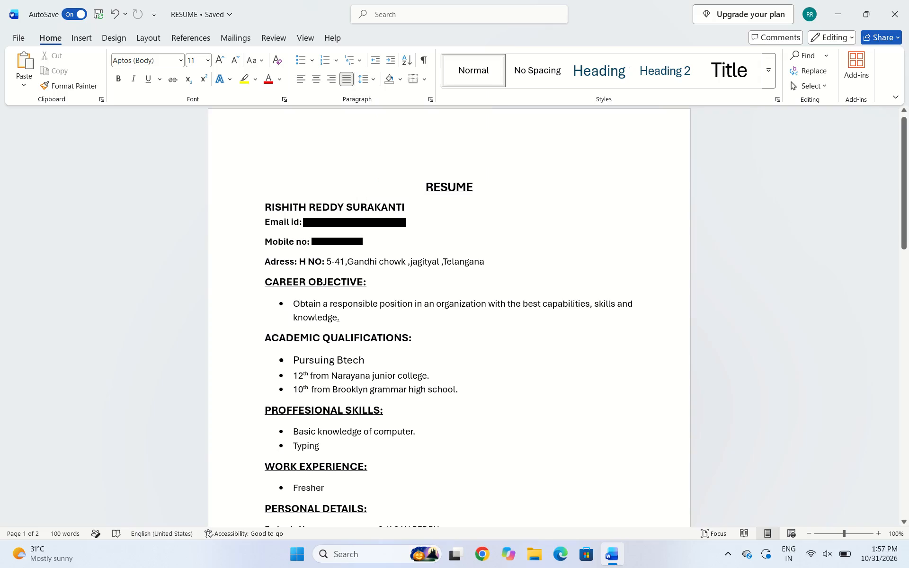
Undo all edits made so far in the resume, back to before the Pursuing Btech bullet was added under Academic Qualifications.
key("ctrl+z")
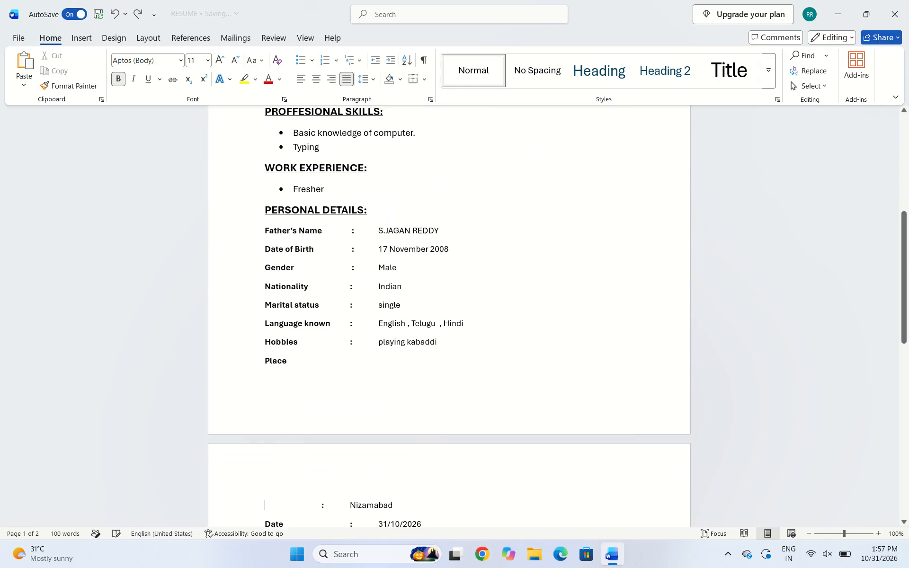
key("ctrl+z")
key("ctrl+z")
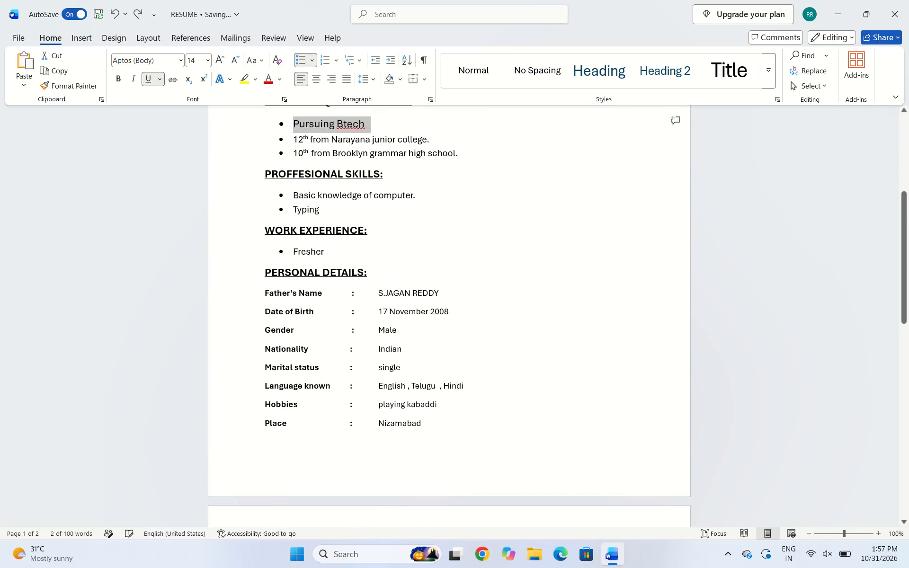
key("ctrl+z")
key("ctrl+z")
key("ctrl+z")
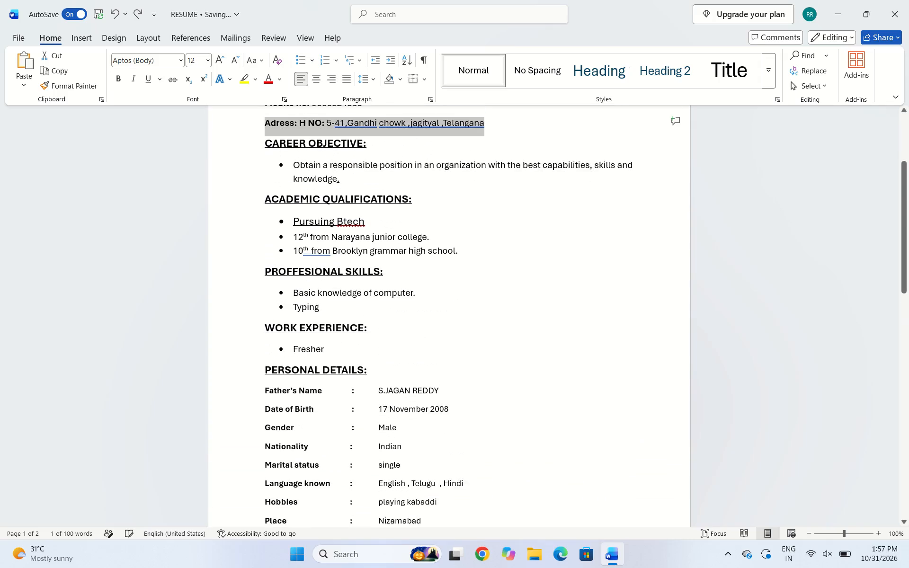
key("ctrl+z")
key("ctrl+z")
key("ctrl+z")
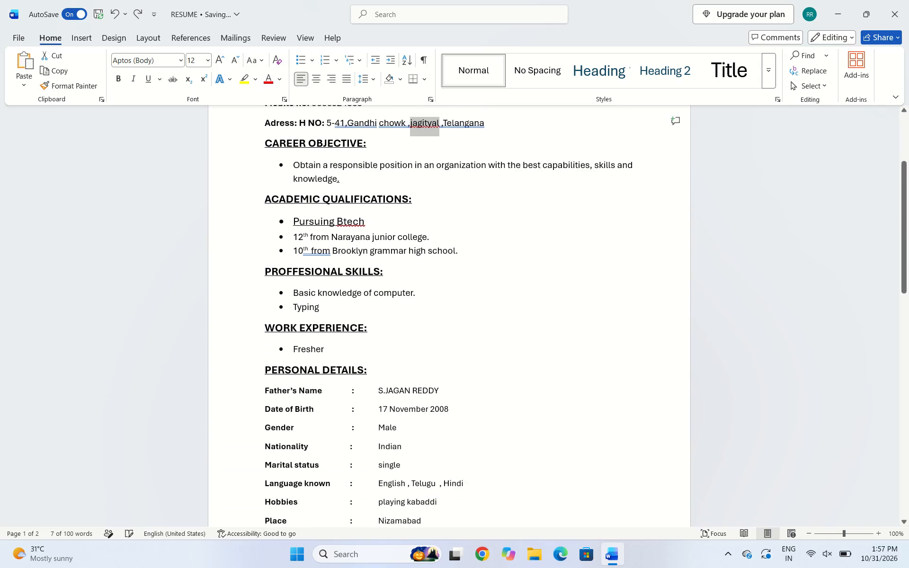
key("ctrl+z")
key("ctrl+z")
key("ctrl+z")
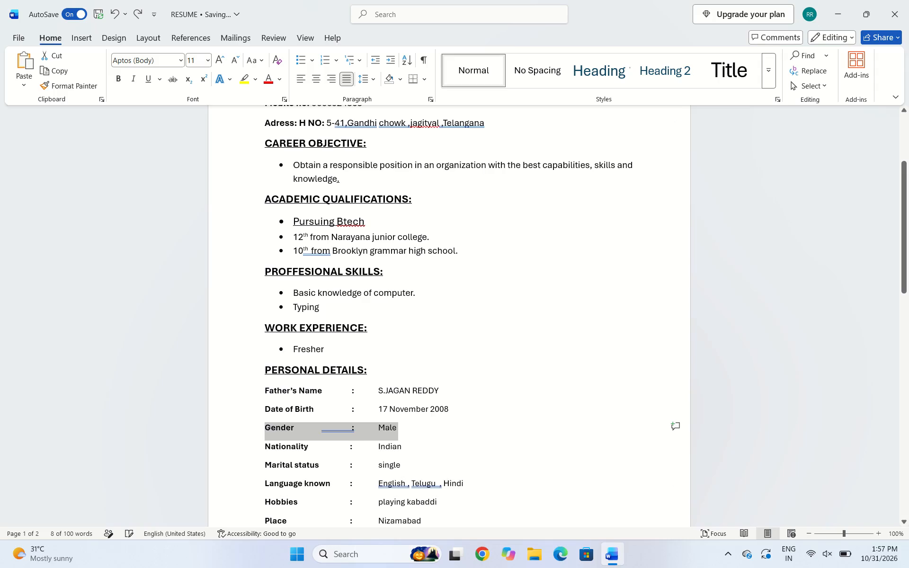
key("ctrl+z")
key("ctrl+z")
key("ctrl+z")
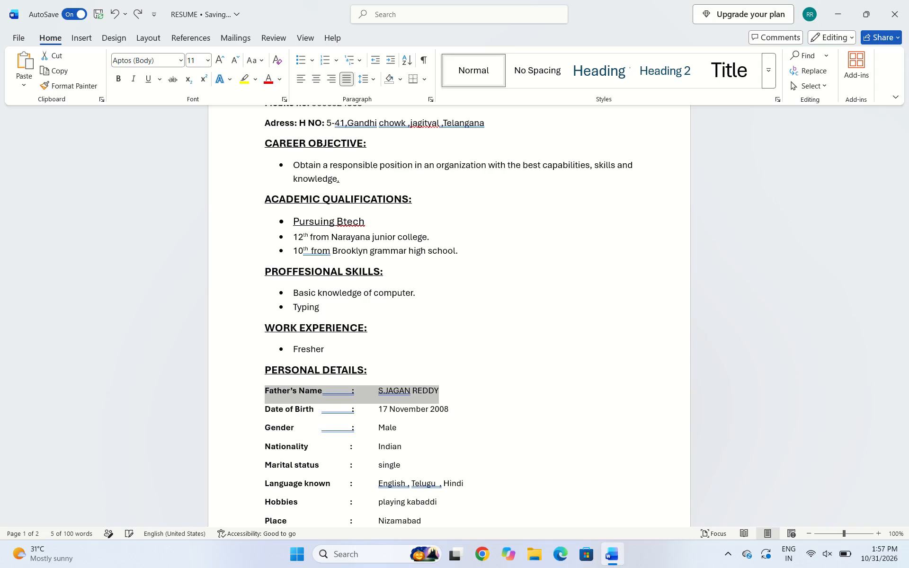
key("ctrl+z")
scroll(263, 283, "up", 2)
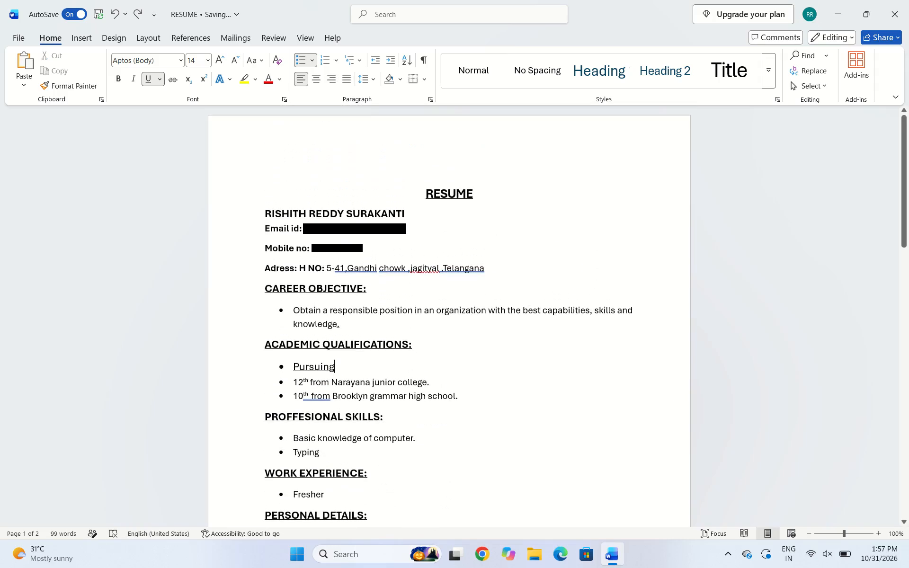
key("ctrl+z")
key("ctrl+z")
key("ctrl+z")
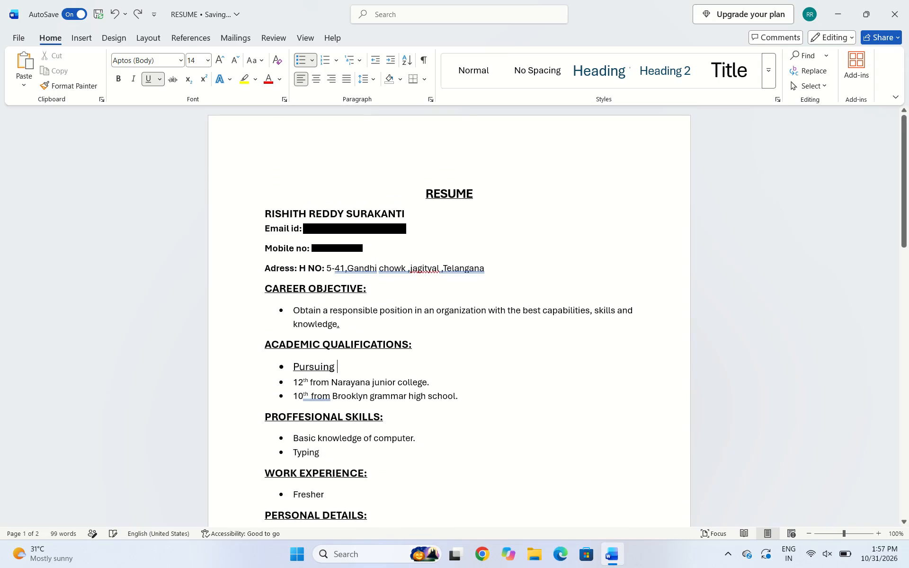
key("ctrl+z")
key("ctrl+z")
key("ctrl+z")
key("ctrl+z")
key("ctrl+z")
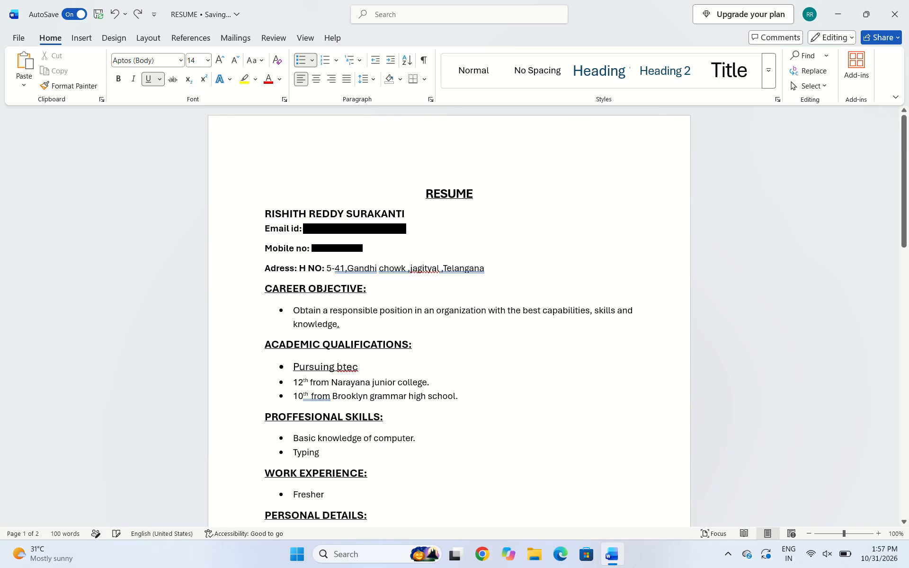
key("ctrl+z")
key("ctrl+z")
key("ctrl+z")
key("ctrl+z")
key("ctrl+z")
key("ctrl+z")
key("ctrl+z")
key("ctrl+z")
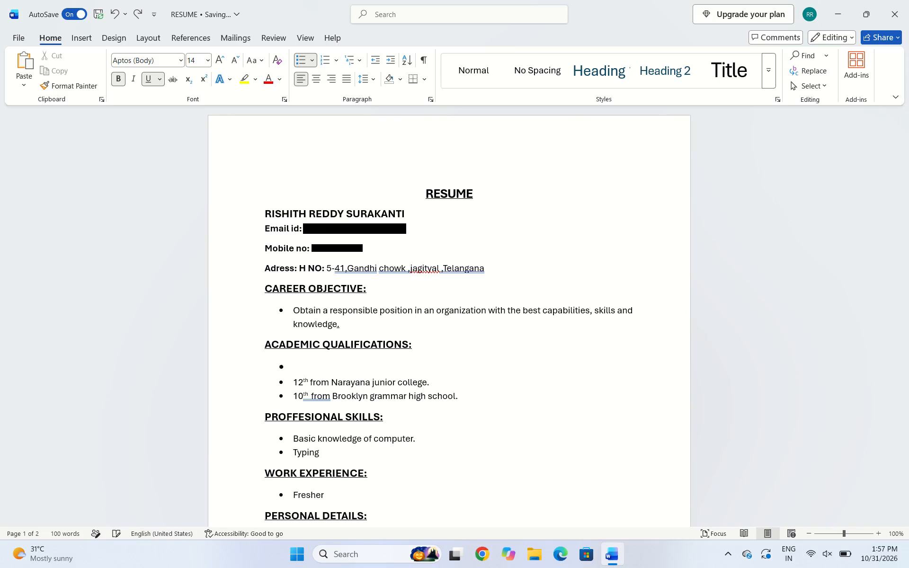
key("ctrl+z")
key("ctrl+z")
key("ctrl+z")
key("ctrl+z")
key("ctrl+z")
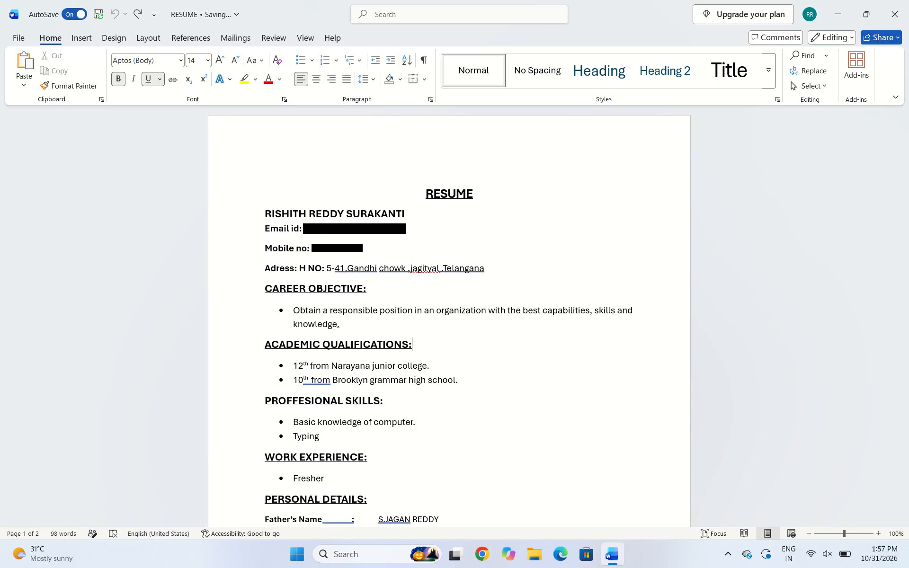
key("ctrl+z")
key("ctrl+z")
key("ctrl+z")
key("ctrl+z")
key("ctrl+z")
key("ctrl+z")
key("ctrl+z")
key("ctrl+z")
key("ctrl+z")
key("ctrl+z")
Set the font size of the Career Objective and Academic Qualifications headings to 12.
scroll(356, 316, "up", 1)
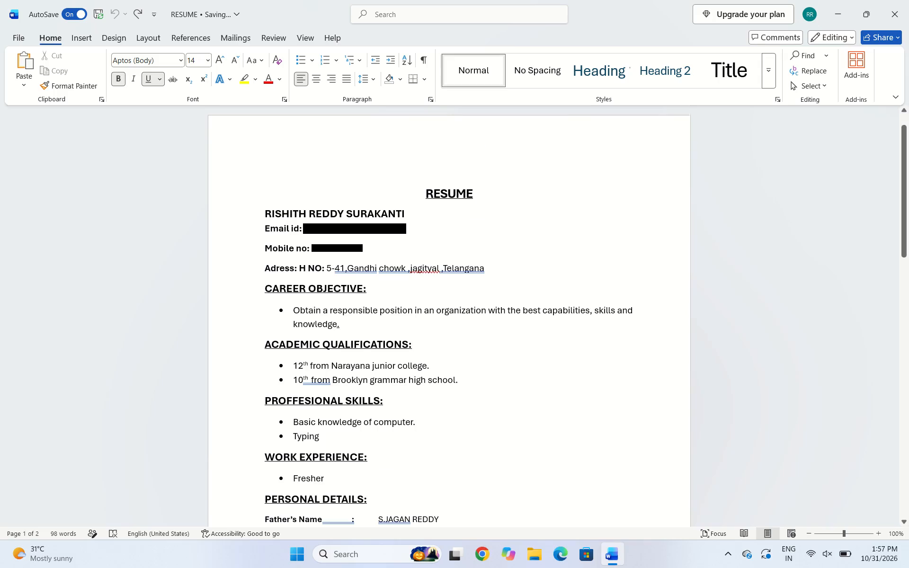
scroll(356, 316, "up", 1)
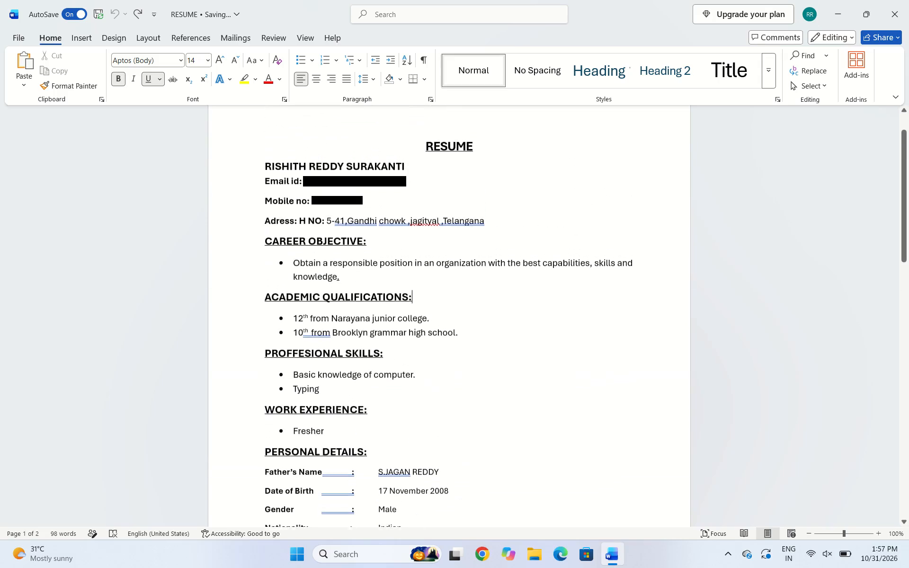
left_click_drag(262, 241, 291, 241)
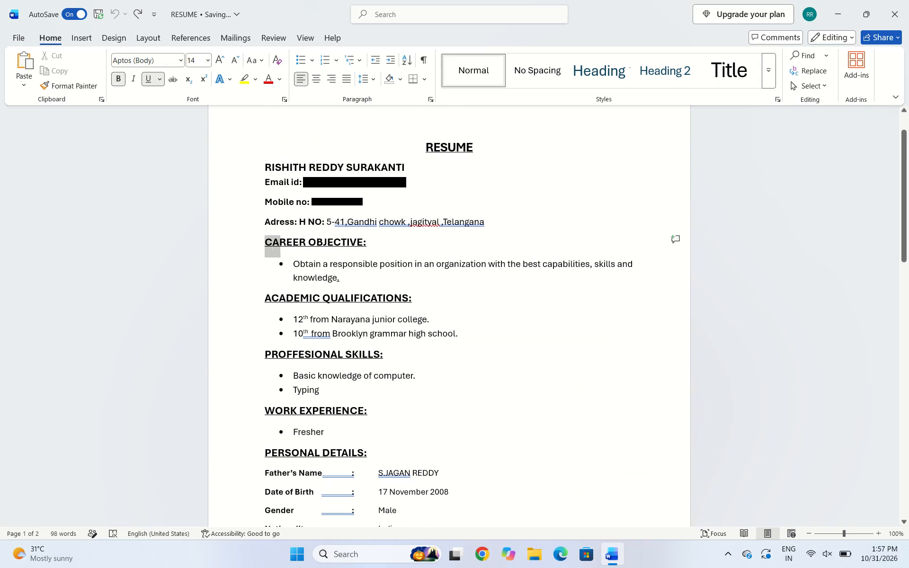
left_click_drag(291, 241, 372, 245)
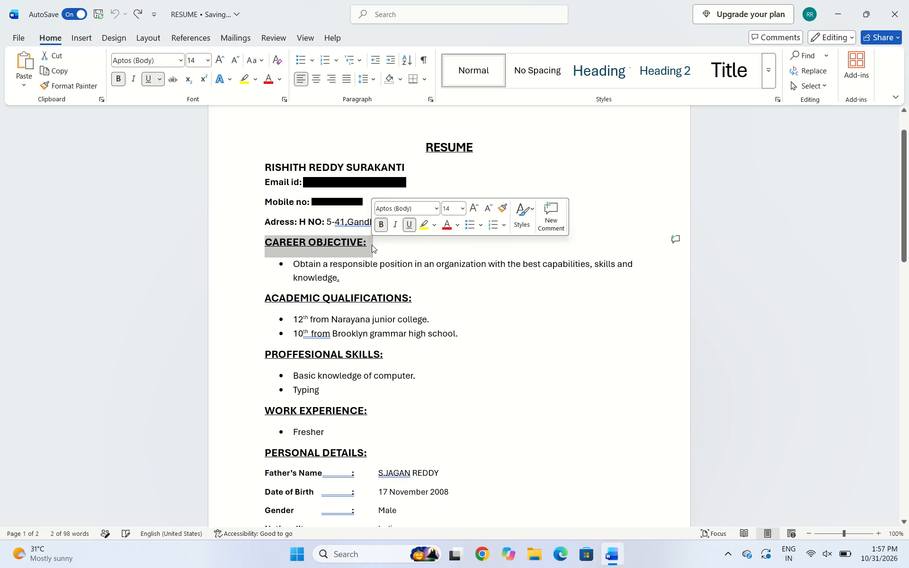
left_click(209, 58)
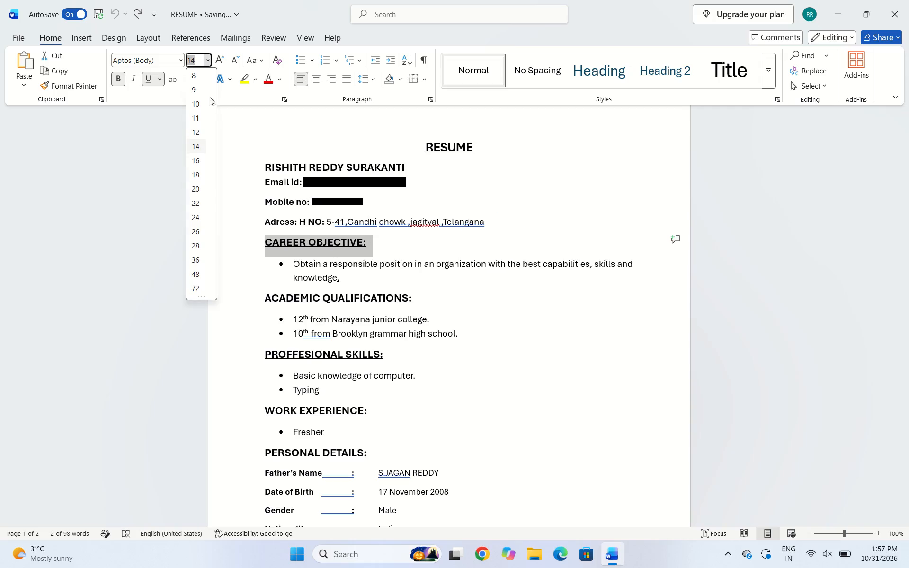
left_click(204, 132)
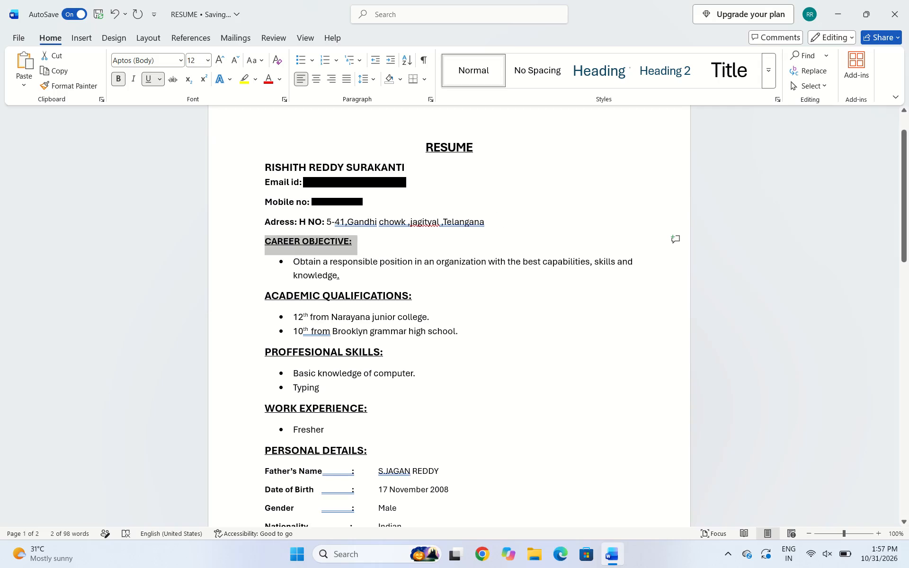
left_click(256, 300)
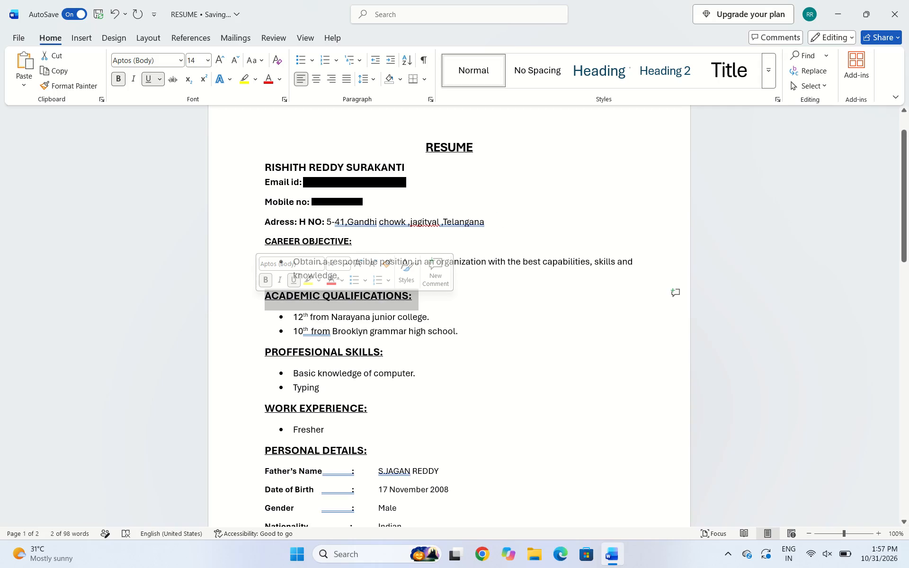
left_click(205, 63)
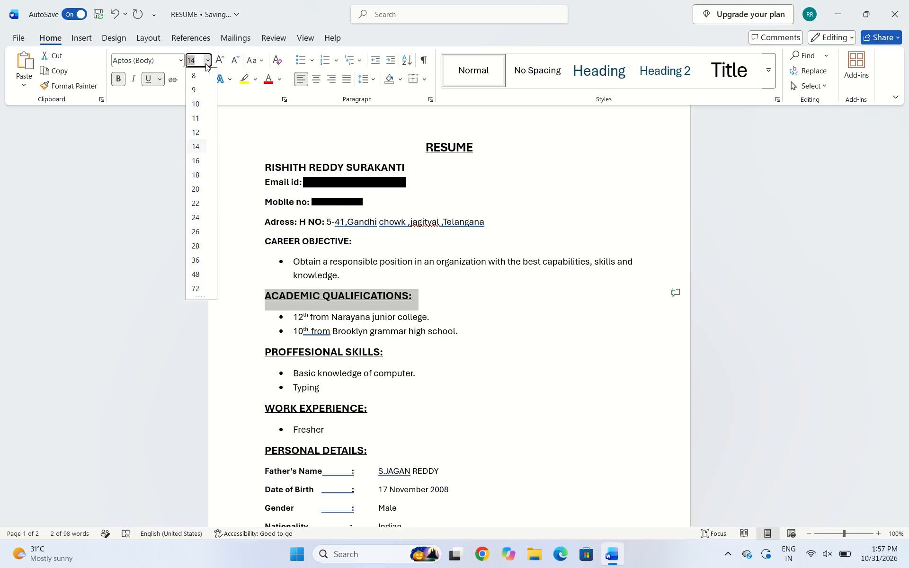
left_click(205, 132)
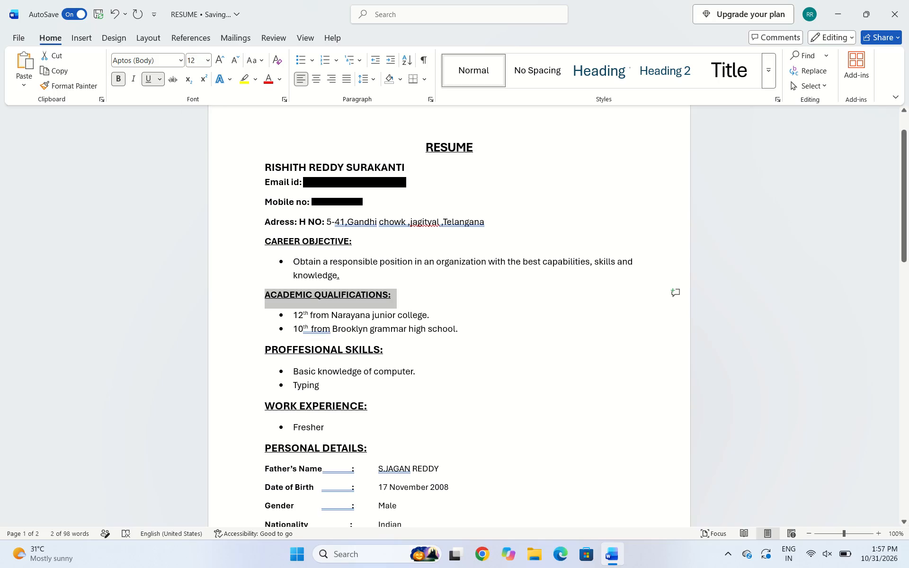
Set the font size of the Proffesional Skills, Work Experience and Personal Details headings to 12.
left_click(255, 351)
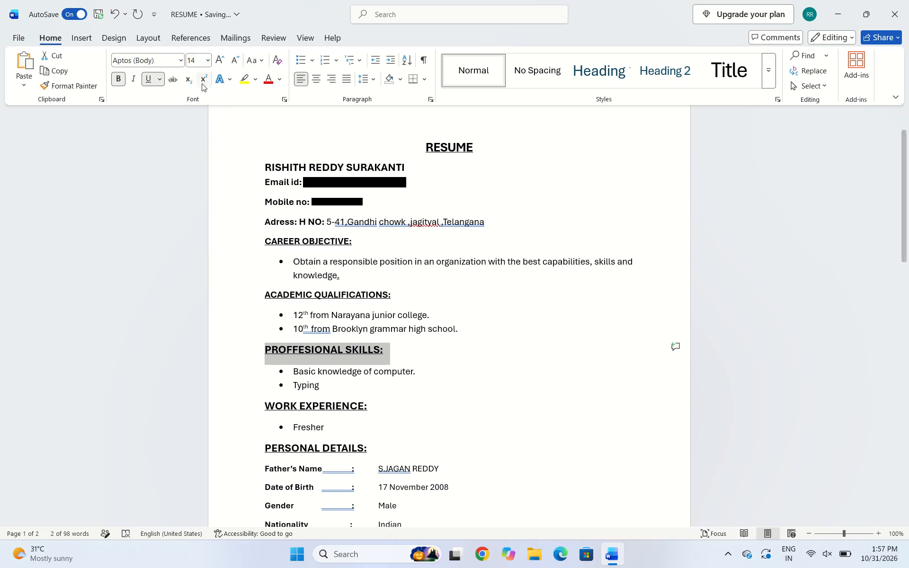
left_click(207, 60)
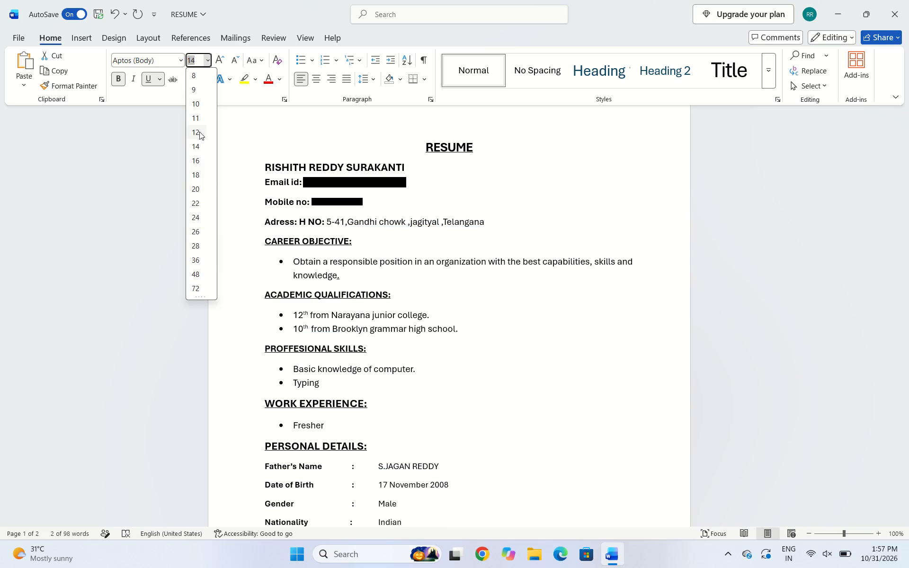
left_click(199, 132)
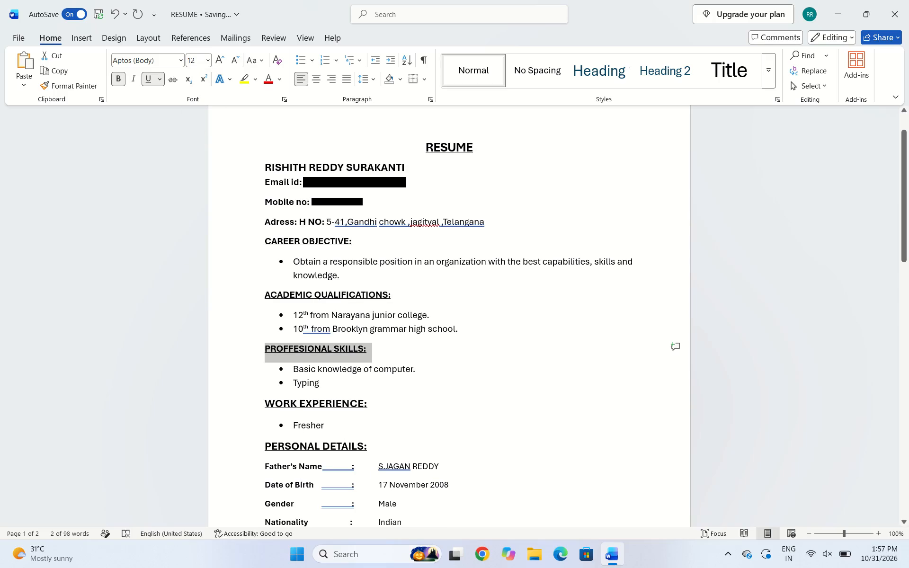
left_click(255, 410)
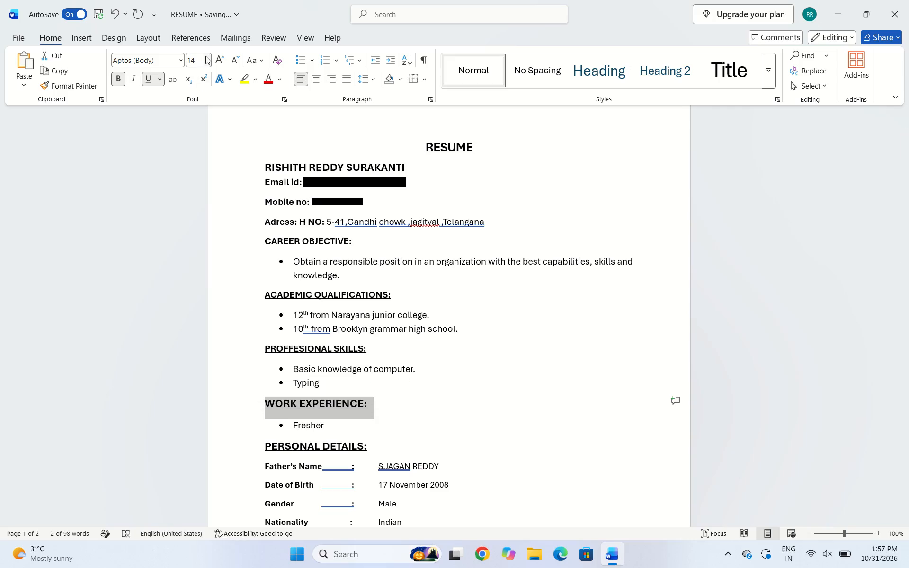
left_click(206, 56)
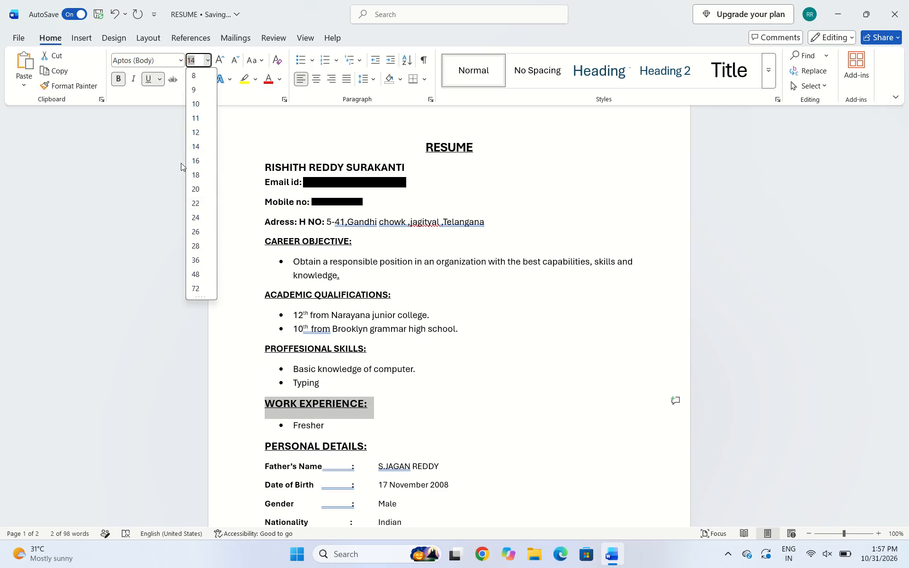
left_click(193, 133)
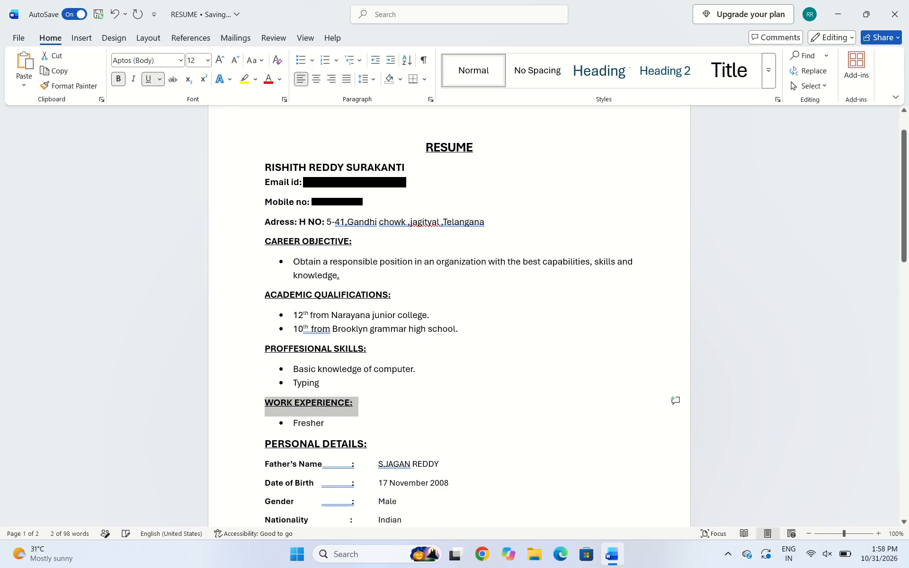
left_click(254, 449)
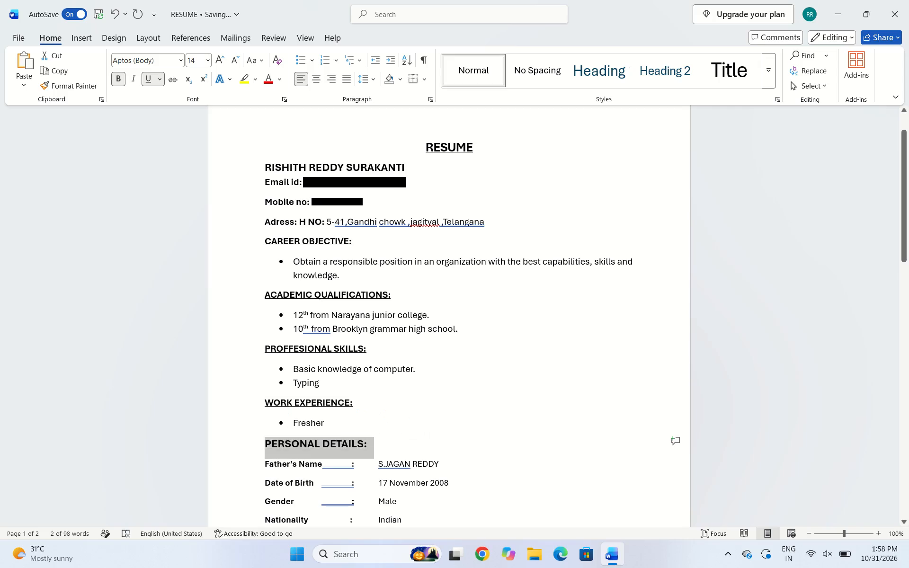
left_click(204, 61)
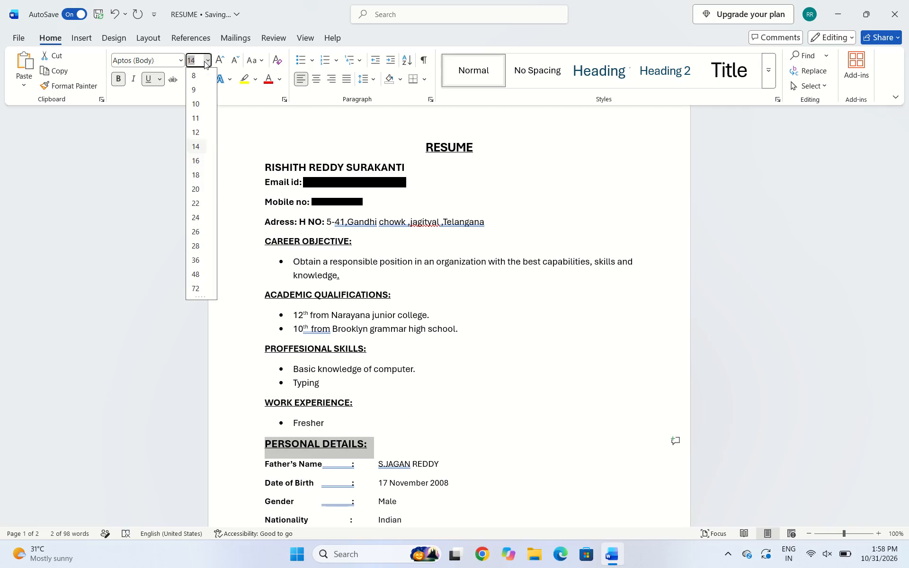
left_click(199, 136)
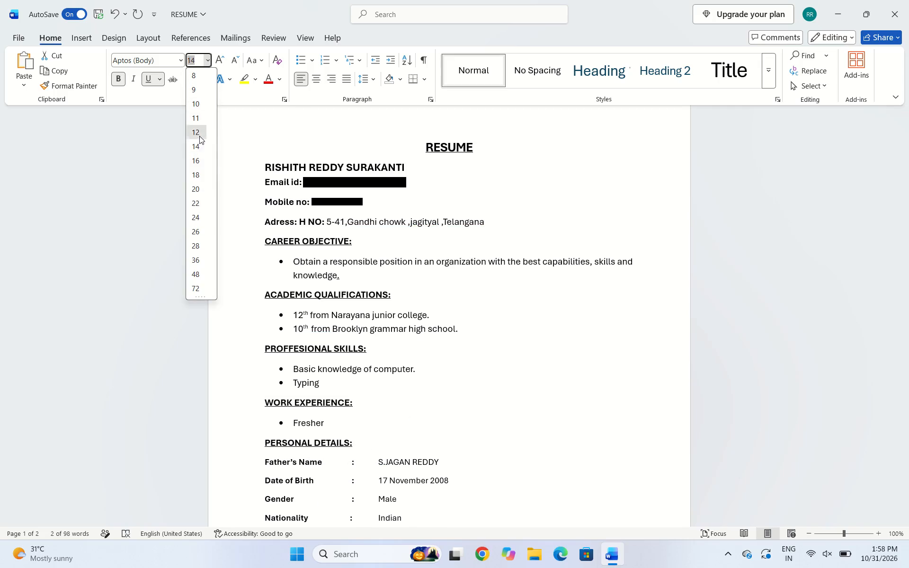
Set the Email id line's line spacing to 1.0 and remove the space after that paragraph.
left_click(391, 181)
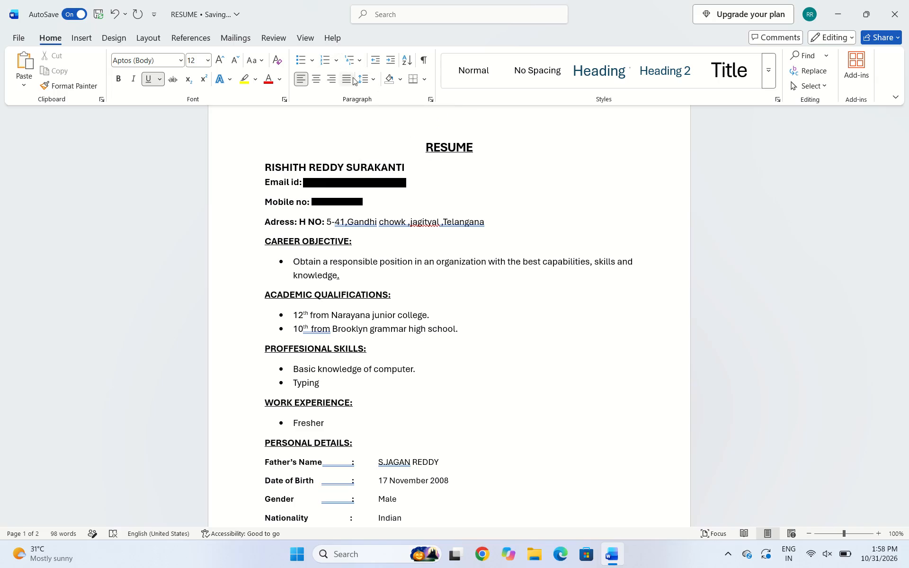
left_click(372, 80)
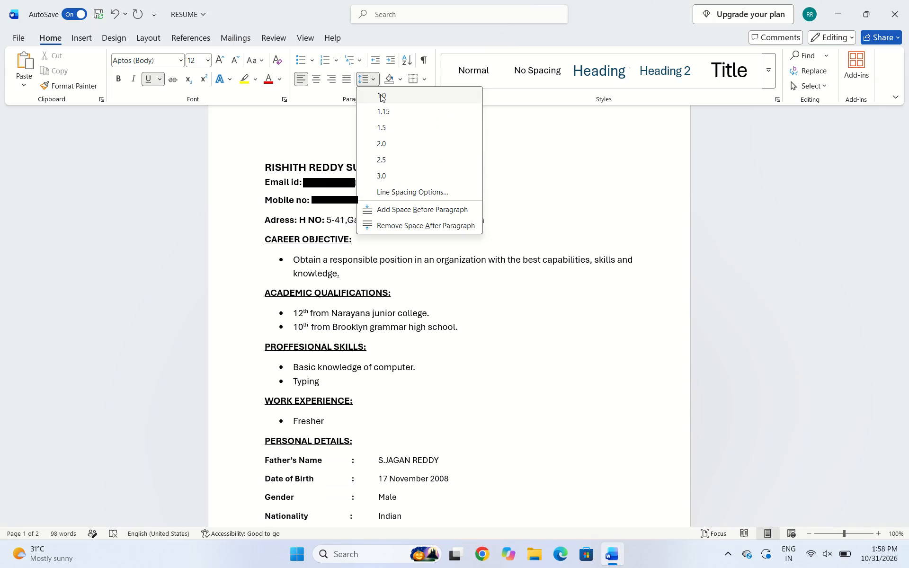
left_click(380, 94)
left_click(373, 80)
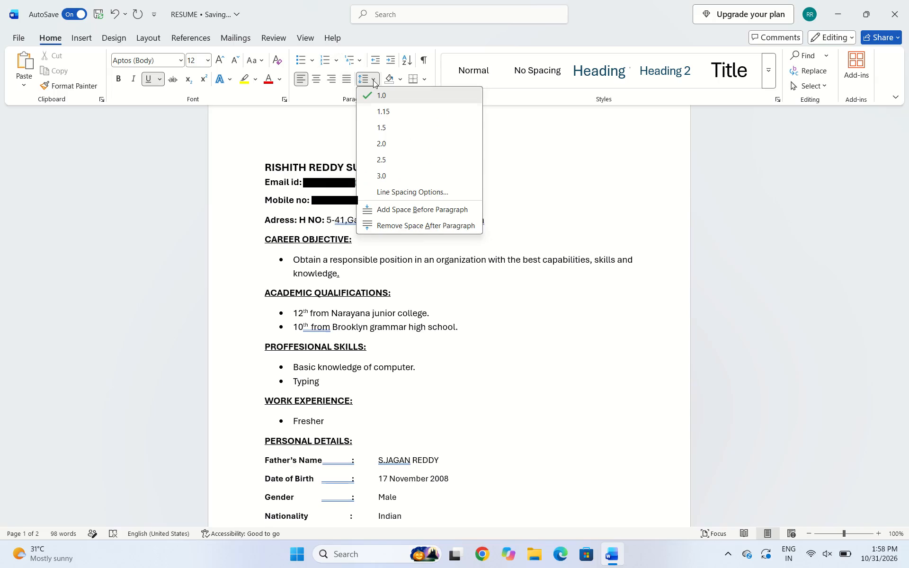
left_click(400, 226)
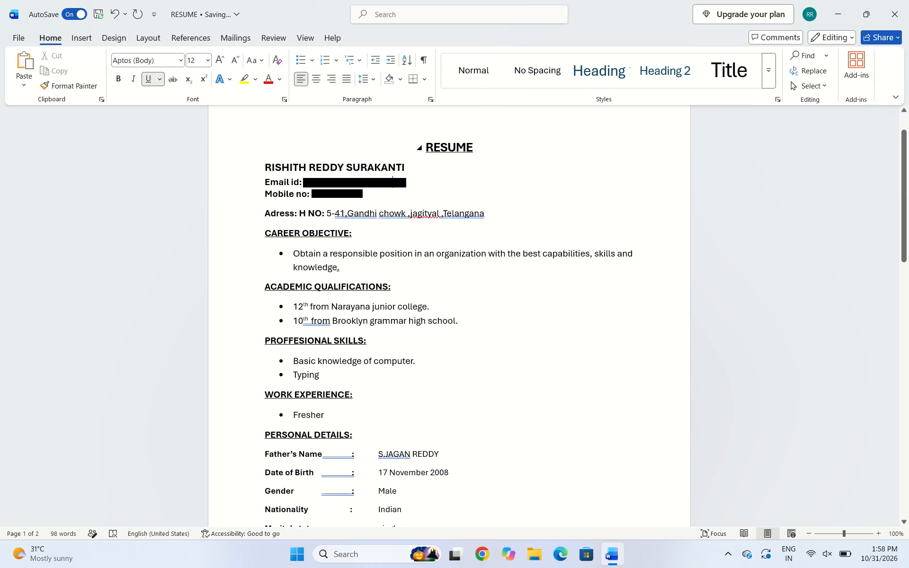
Add a bullet reading "Persuing B-Tech" directly under the Academic Qualifications heading, above the 12th entry.
scroll(415, 186, "down", 1)
left_click(393, 284)
key("Return")
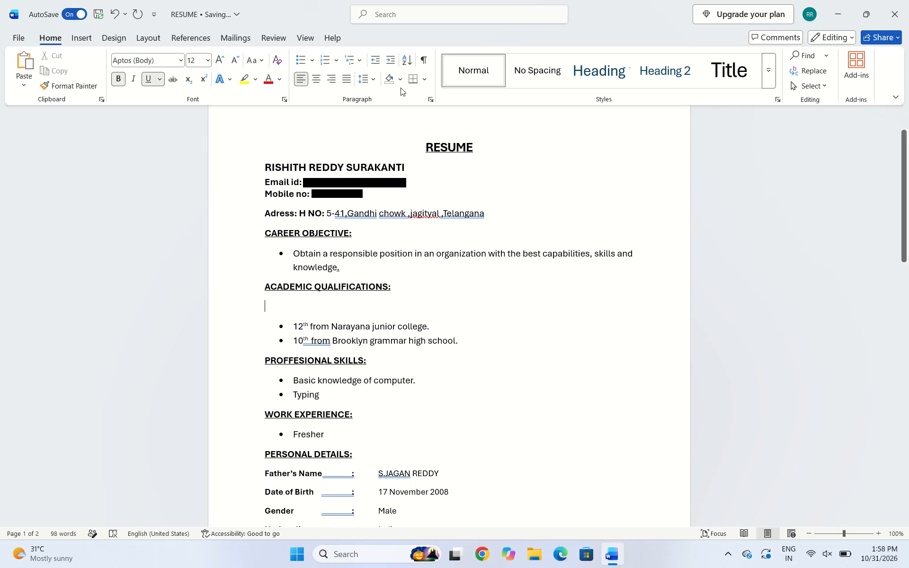
left_click(311, 60)
left_click(312, 106)
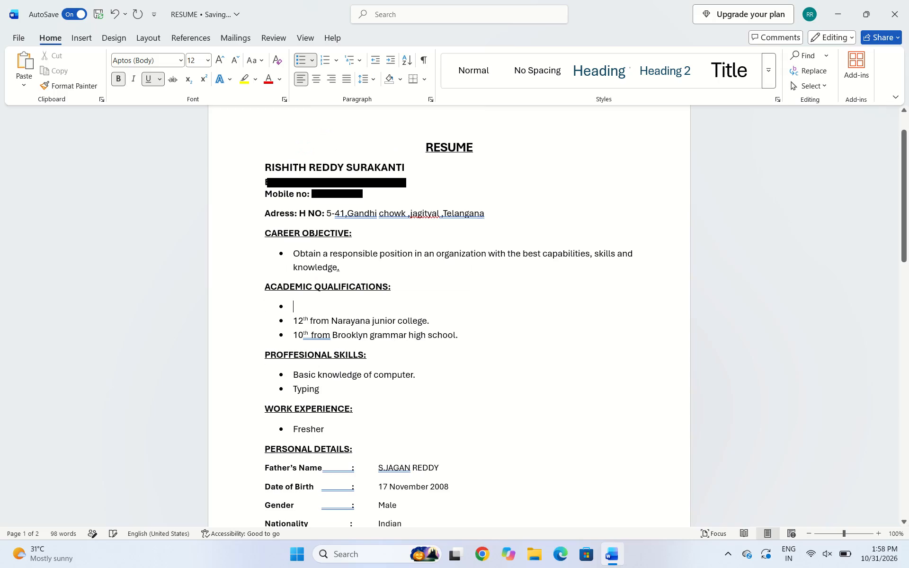
type("persuing")
key("space")
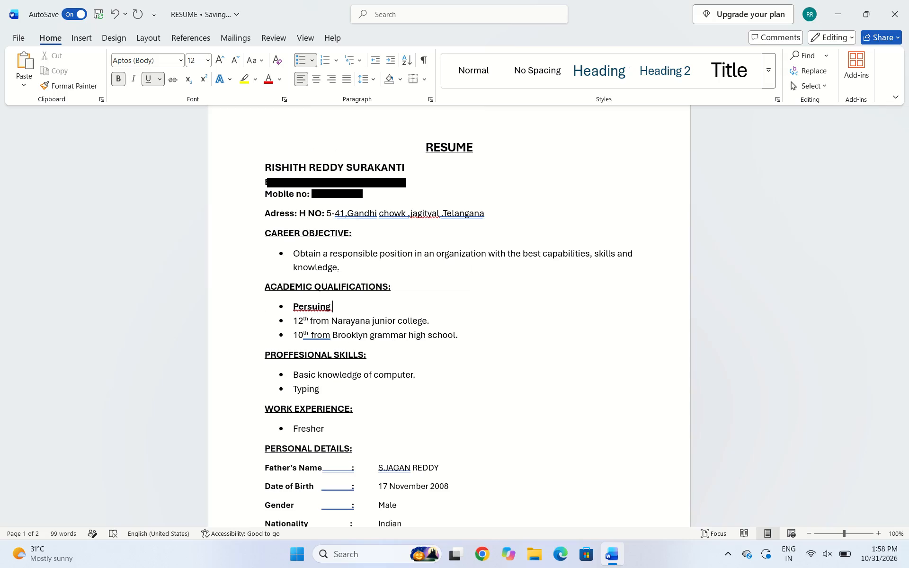
key("shift+b")
key("minus")
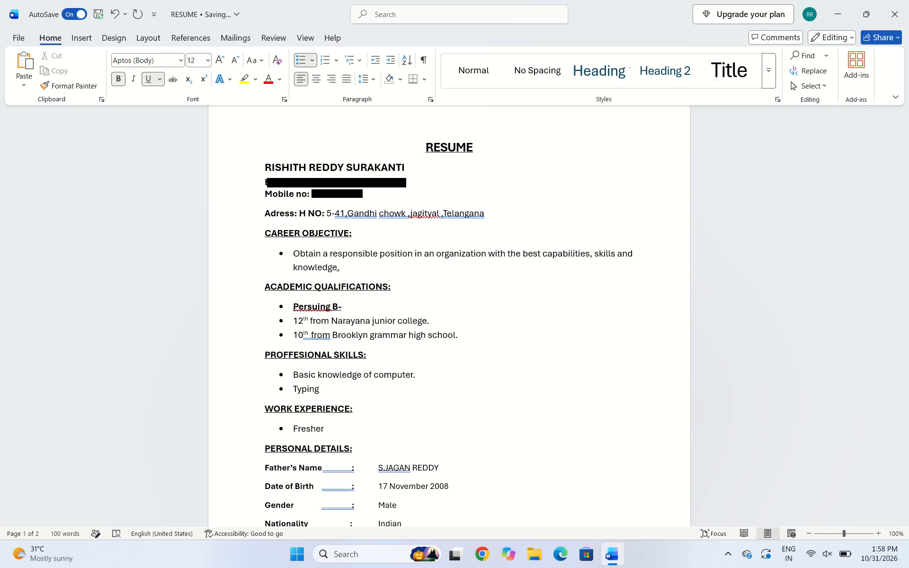
type("Tech")
Remove the bold and underline formatting from the whole "Persuing B-Tech" bullet text.
key("shift+Left")
key("shift+Left")
key("shift+Left")
key("shift+Left")
key("shift+Left")
key("shift+Left")
key("shift+Left")
key("shift+Left")
key("shift+Left")
key("shift+Left")
key("shift+Left")
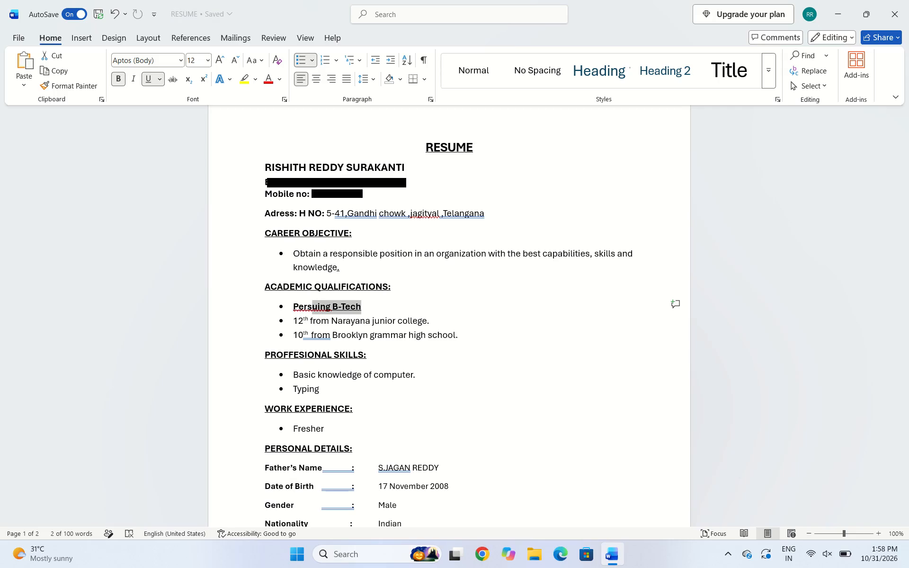
key("shift+Left")
key("shift+Left")
key("shift+Left")
key("shift+Left")
key("ctrl+b")
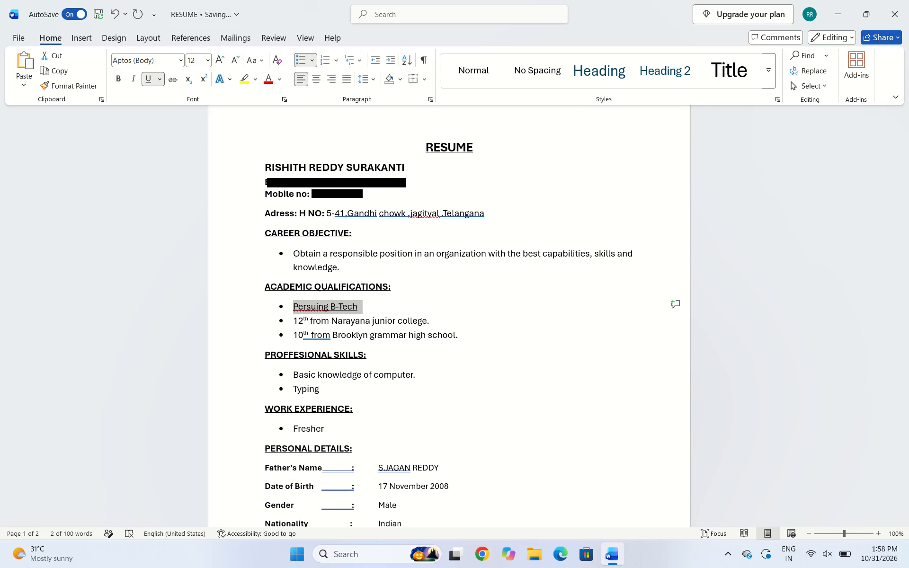
key("ctrl+u")
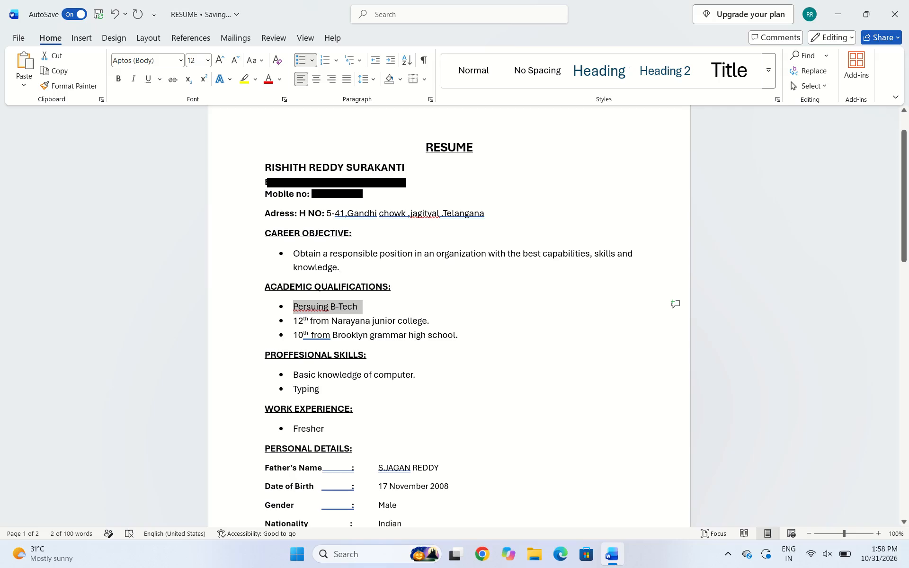
Run the spelling and grammar check on the resume, ignoring each flagged item once until the check finishes.
left_click(443, 298)
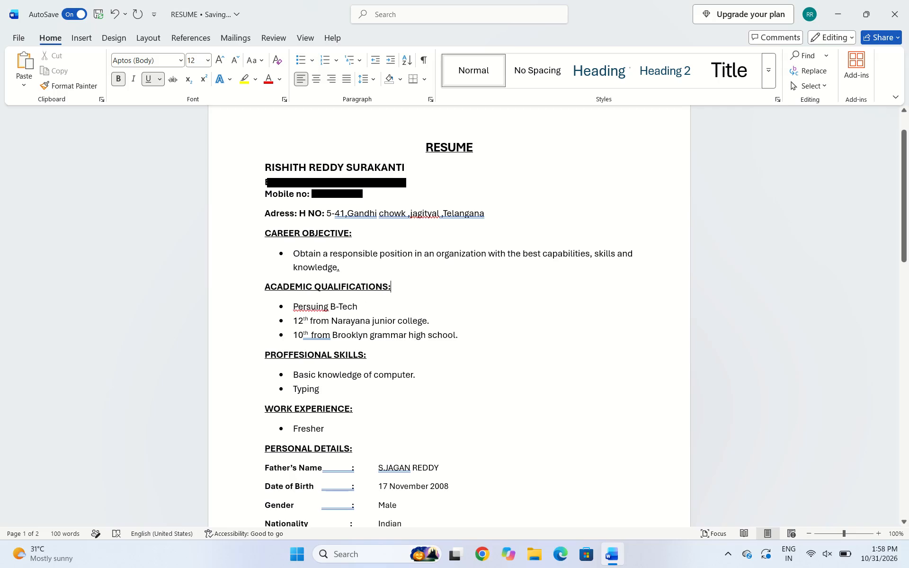
key("F7")
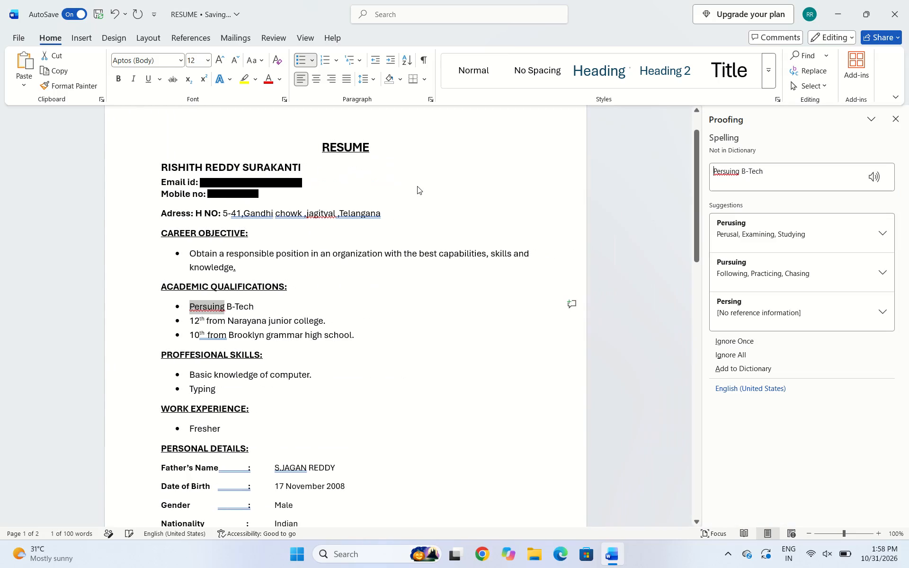
left_click(734, 344)
left_click(734, 344)
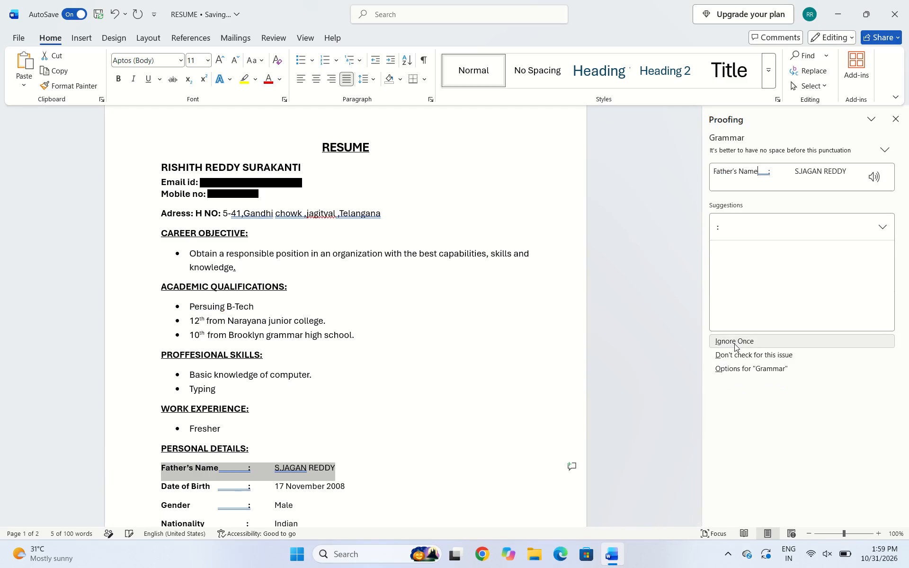
left_click(734, 344)
left_click(734, 344)
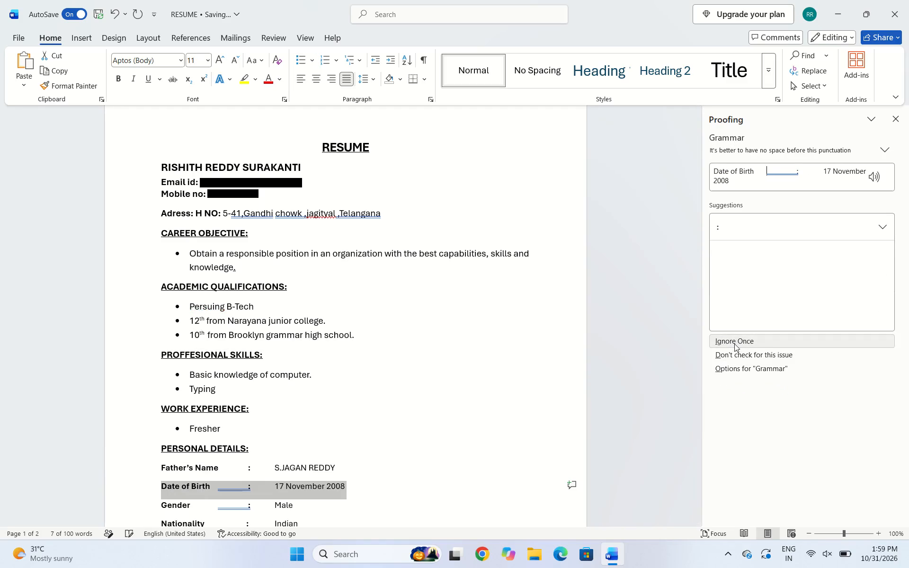
left_click(734, 344)
left_click(734, 344)
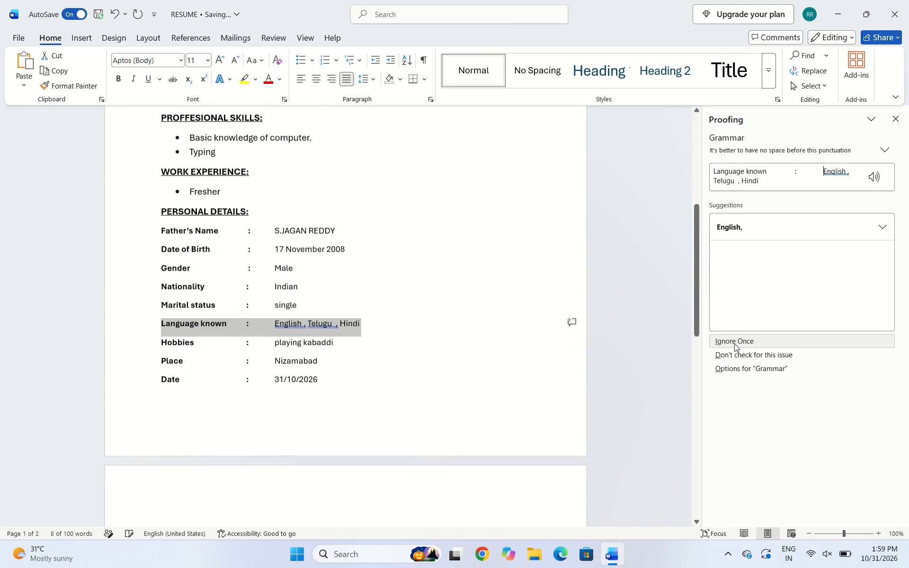
left_click(734, 344)
left_click(734, 344)
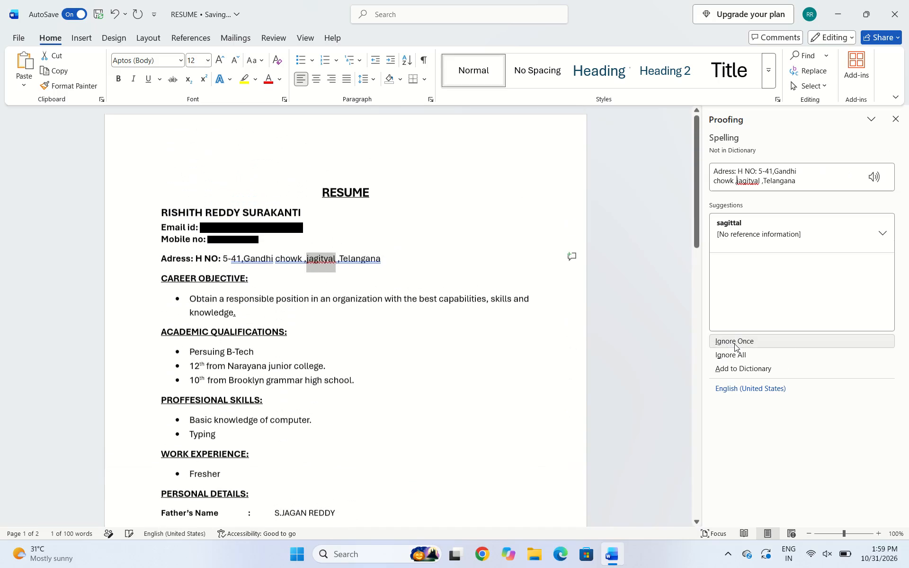
left_click(734, 344)
left_click(734, 344)
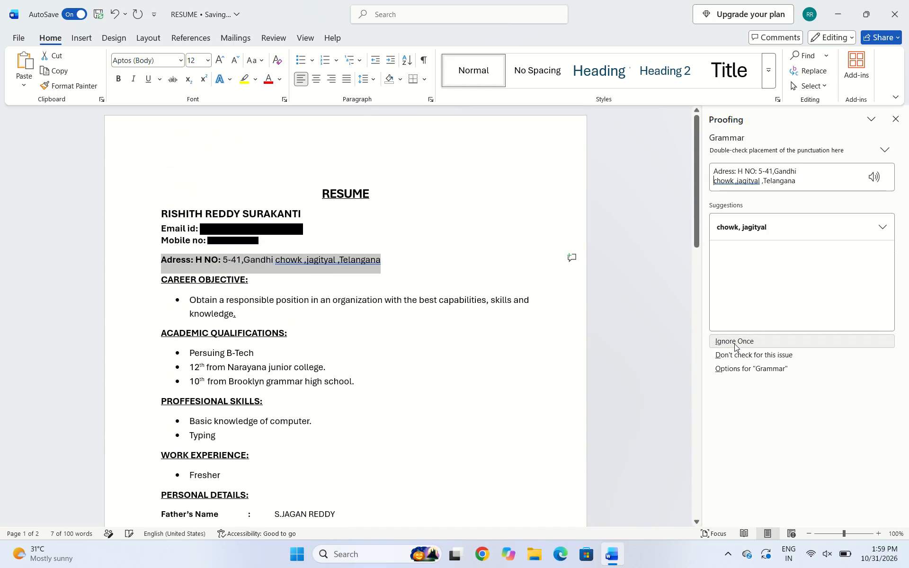
left_click(734, 344)
left_click(734, 344)
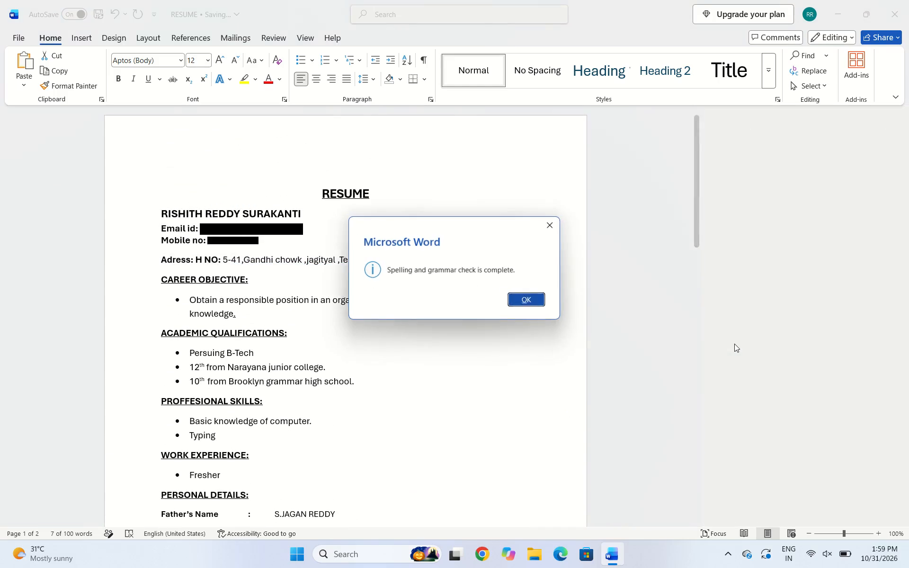
key("Return")
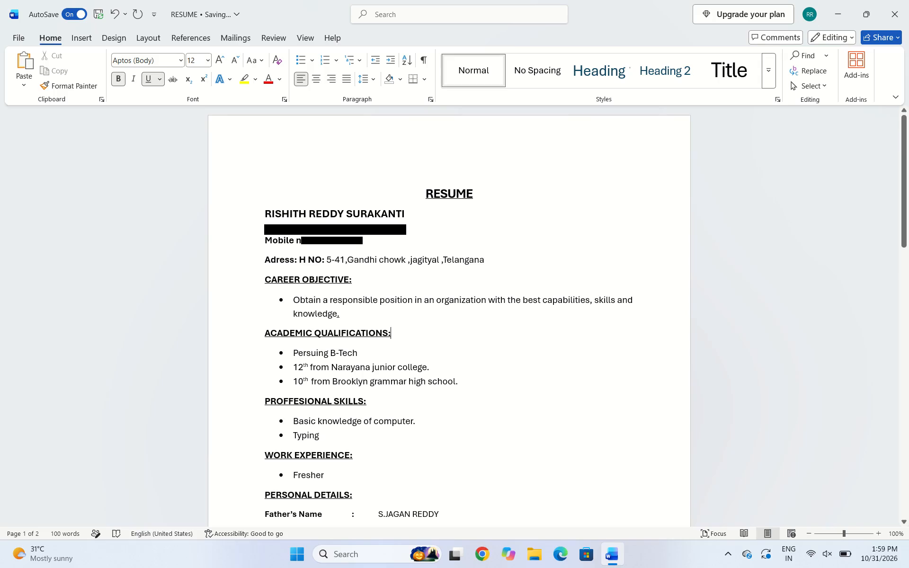
Review the whole resume at different zoom levels, checking the layout of both pages.
scroll(377, 375, "down", 1)
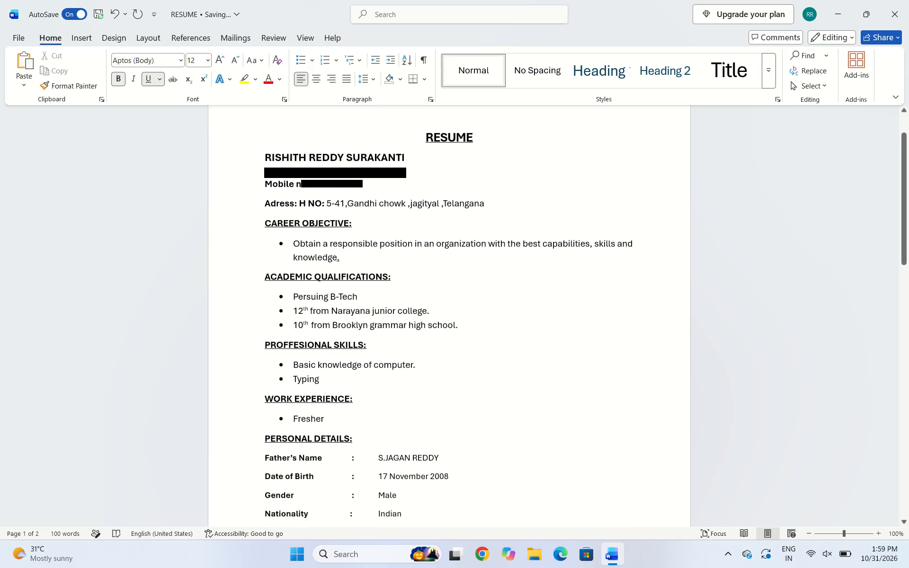
scroll(377, 375, "down", 2)
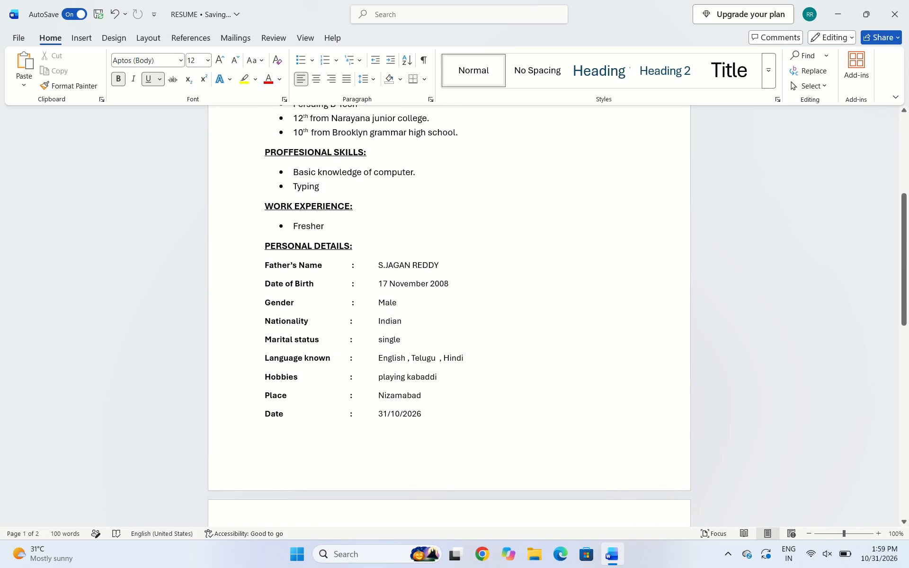
scroll(419, 304, "up", 4)
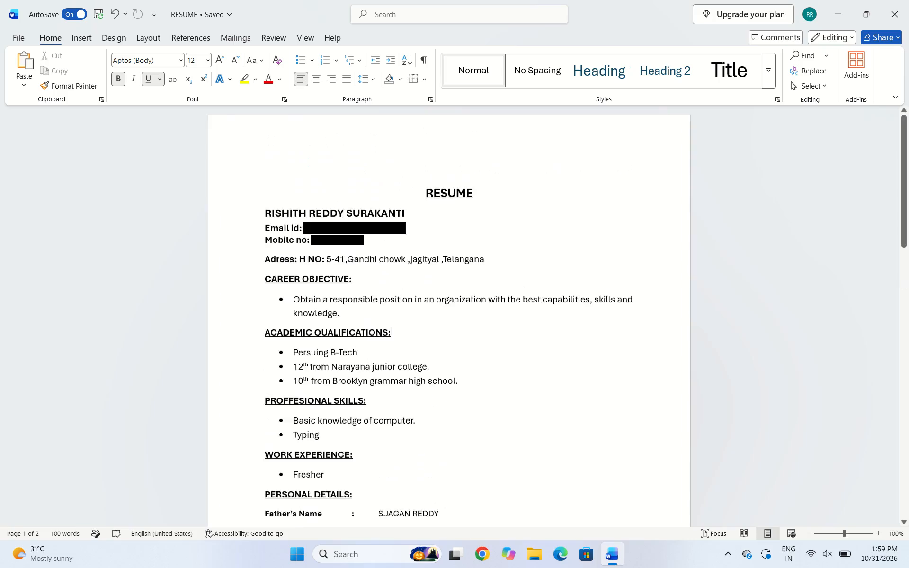
scroll(419, 304, "down", 4, "ctrl")
scroll(419, 304, "up", 1, "ctrl")
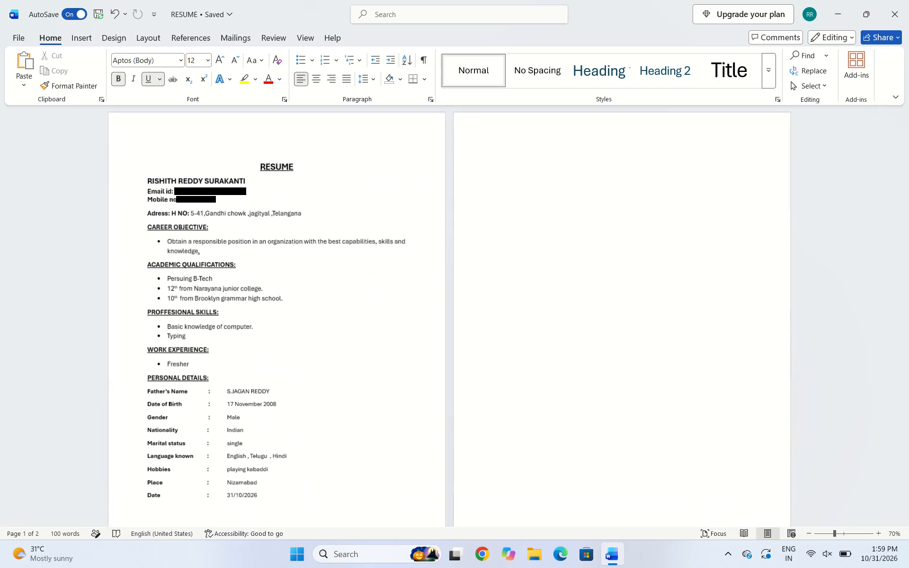
scroll(421, 304, "up", 2, "ctrl")
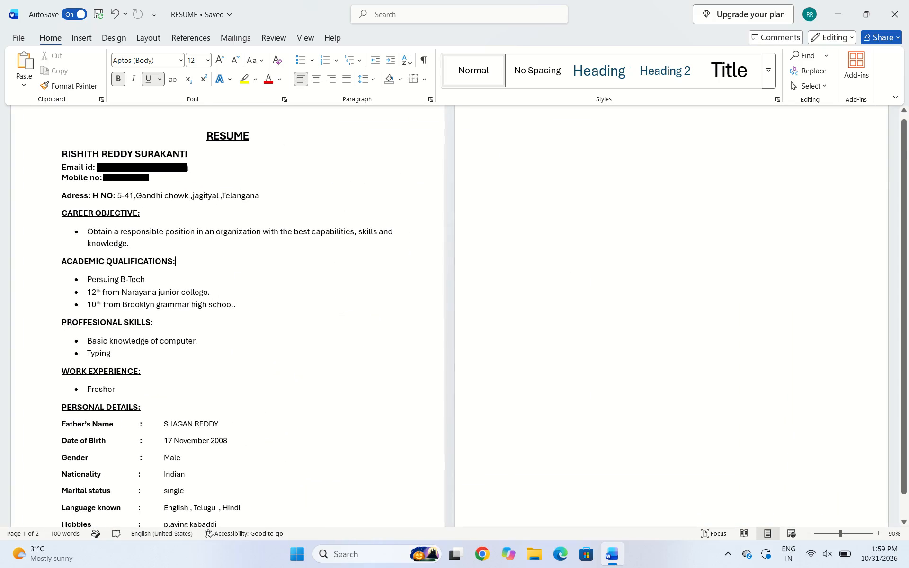
scroll(421, 304, "down", 1)
scroll(421, 304, "down", 2, "ctrl")
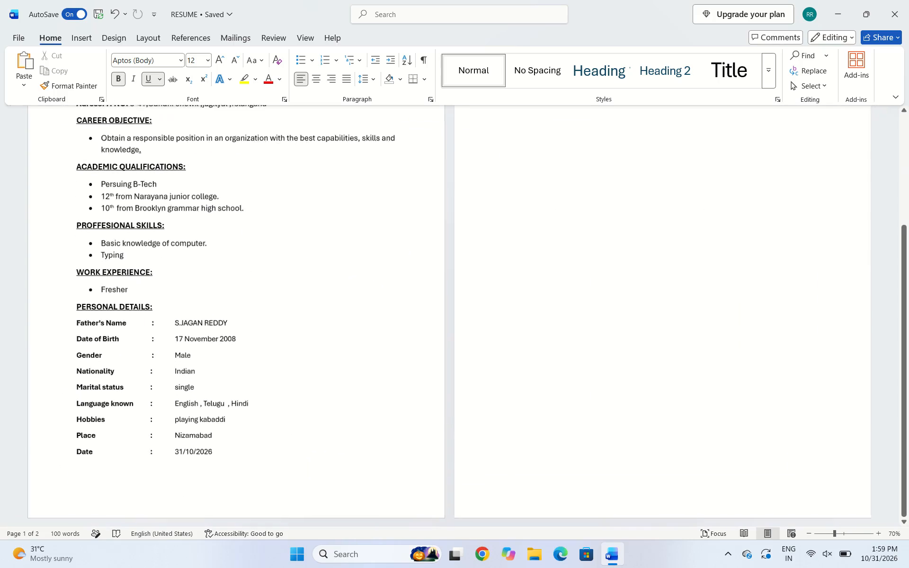
scroll(421, 304, "down", 2, "ctrl")
scroll(421, 304, "up", 6, "ctrl")
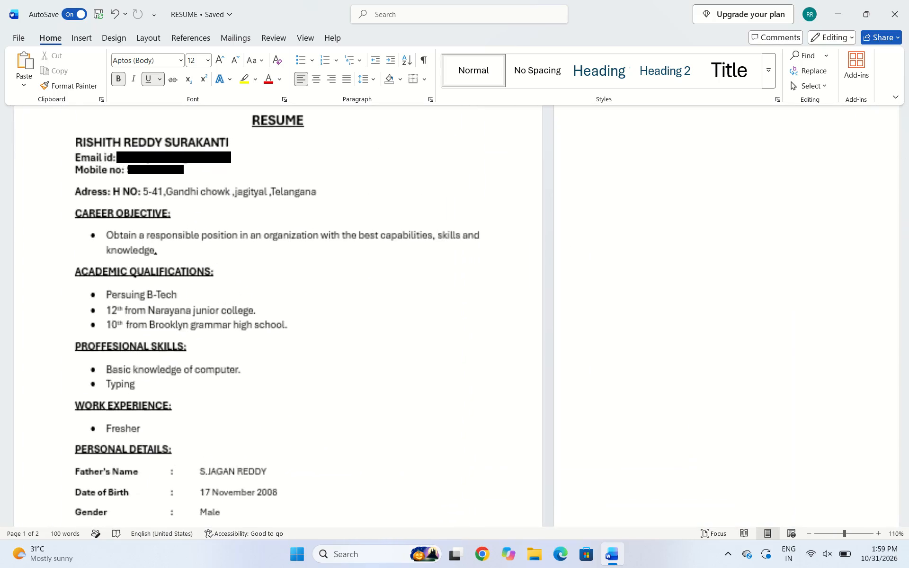
scroll(421, 304, "up", 6, "ctrl")
scroll(421, 304, "down", 5, "ctrl")
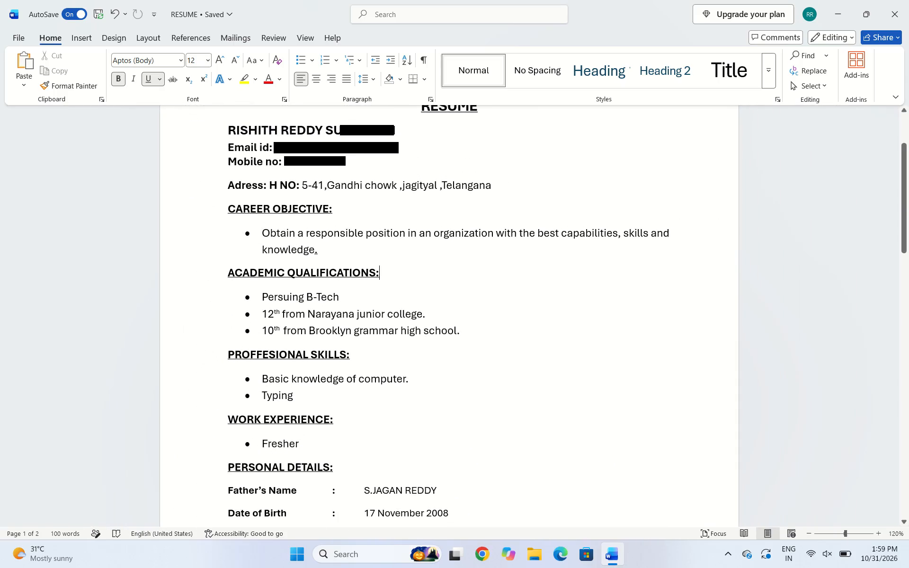
scroll(448, 290, "down", 3, "ctrl")
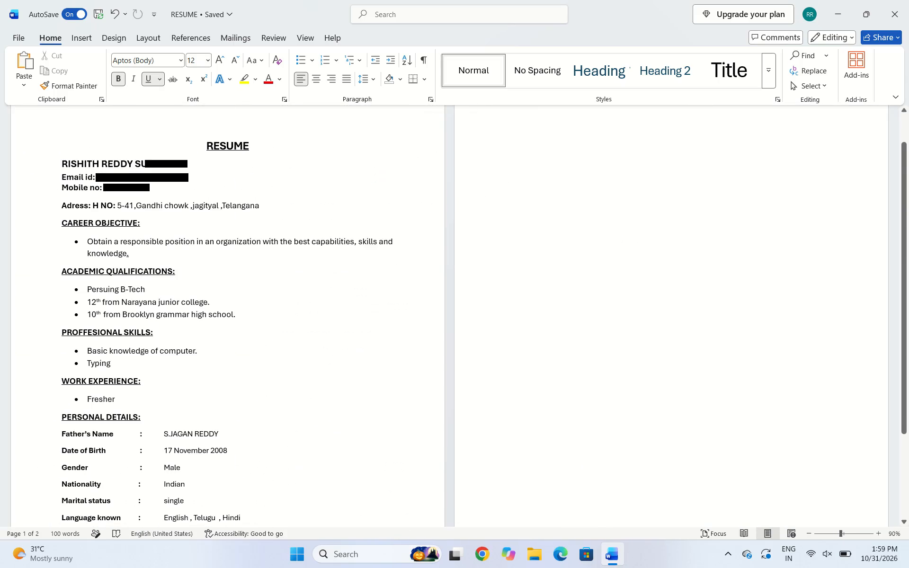
scroll(329, 258, "down", 1)
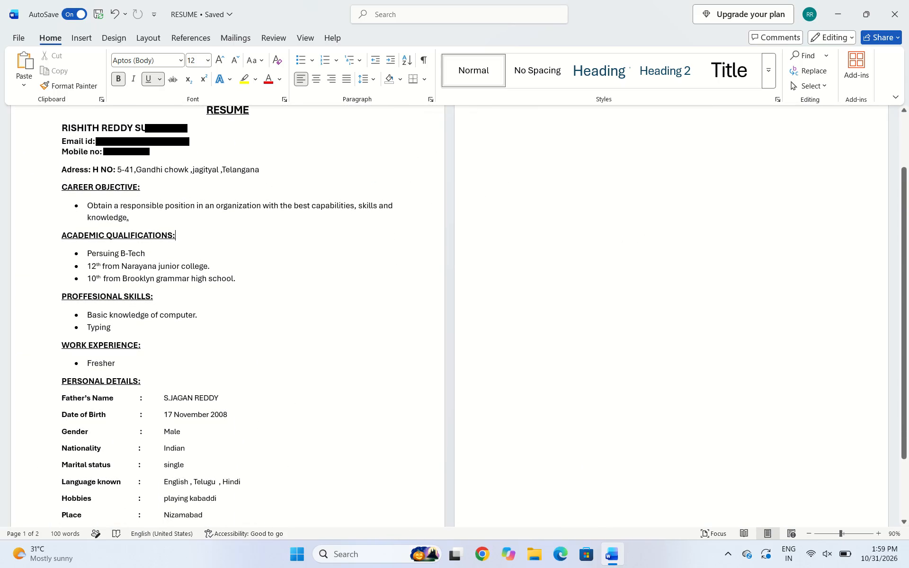
scroll(590, 199, "up", 1)
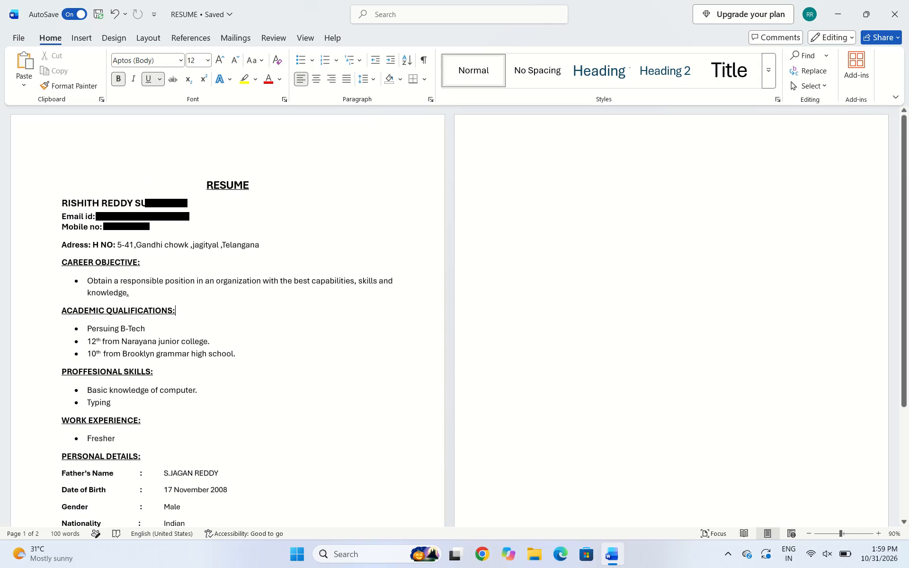
scroll(590, 199, "up", 1)
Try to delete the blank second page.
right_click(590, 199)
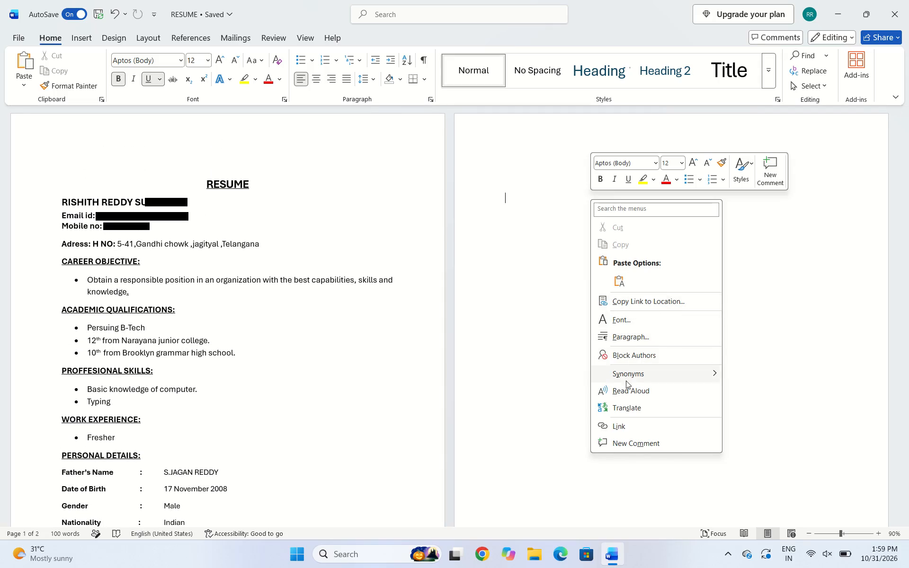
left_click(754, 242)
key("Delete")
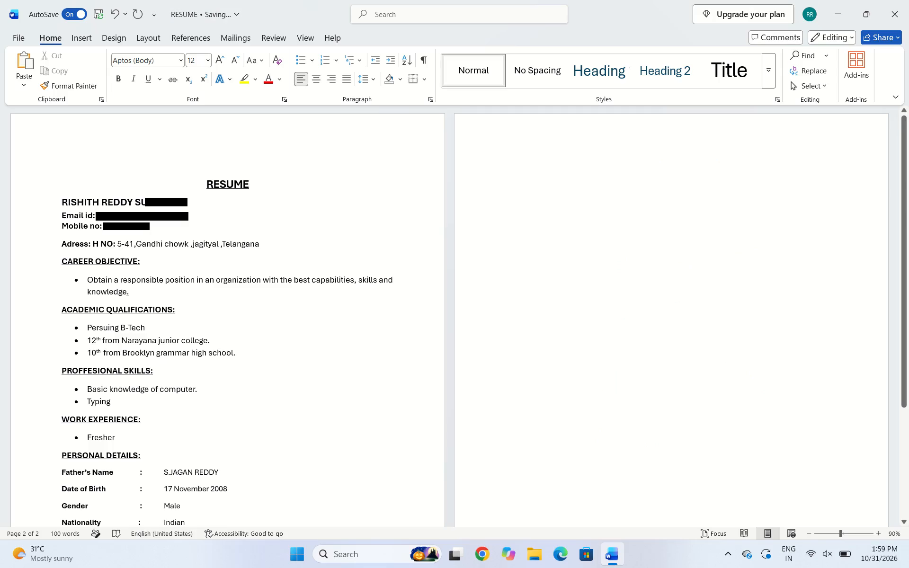
Add a Box page border with a solid line to the whole document.
scroll(373, 265, "up", 1, "ctrl")
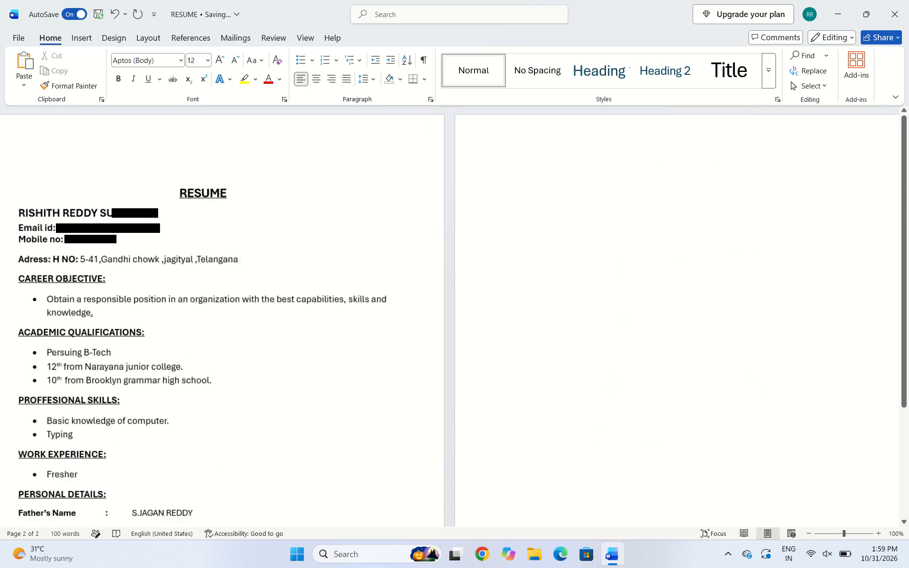
scroll(373, 265, "up", 3, "ctrl")
scroll(373, 265, "right", 4)
scroll(373, 265, "up", 5)
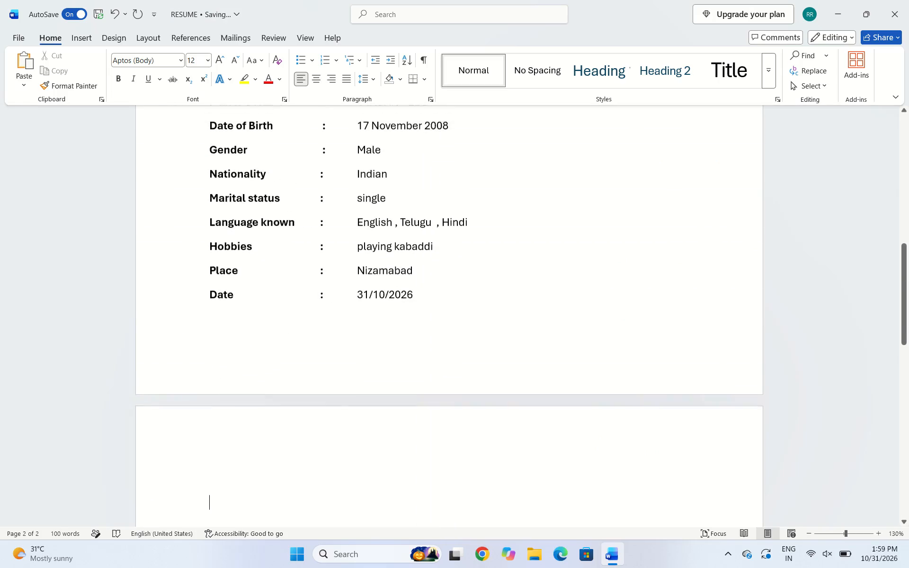
scroll(373, 265, "up", 4)
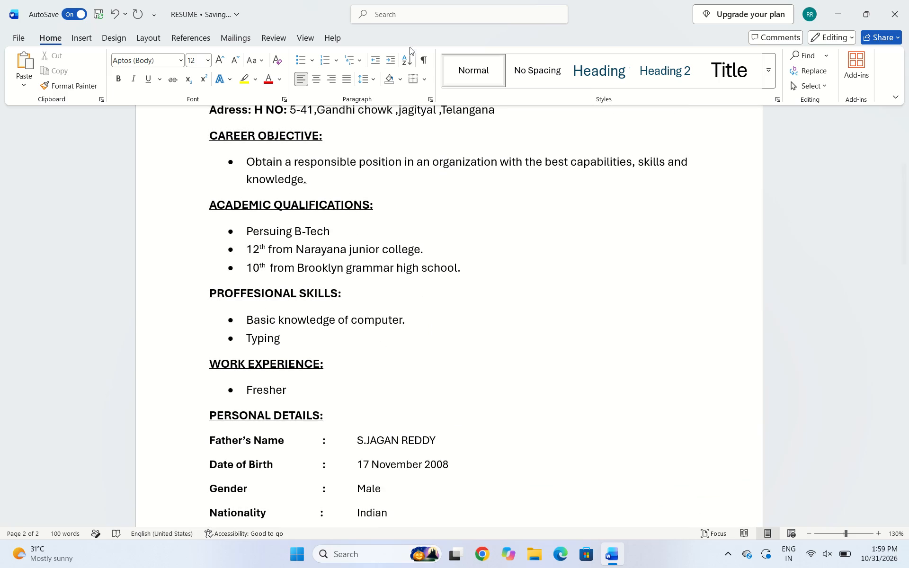
left_click(423, 78)
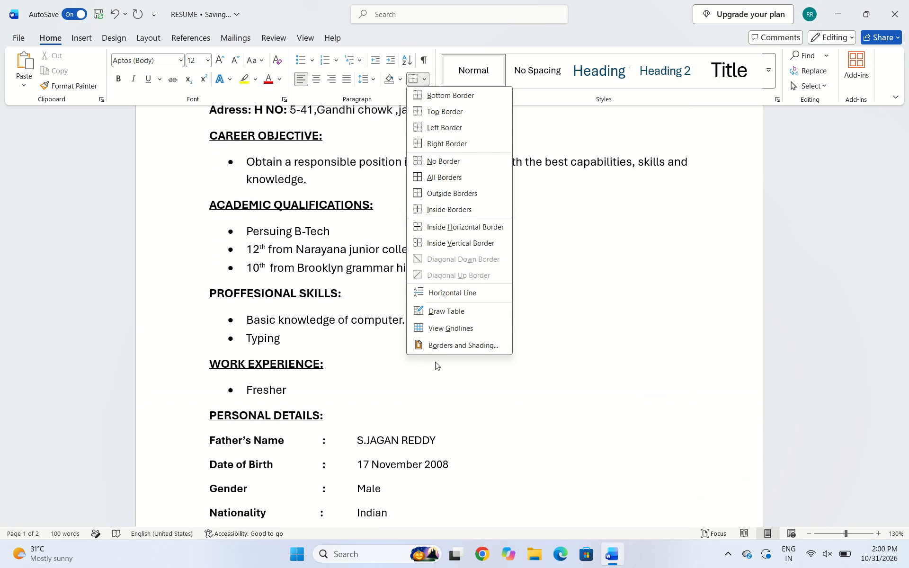
left_click(443, 346)
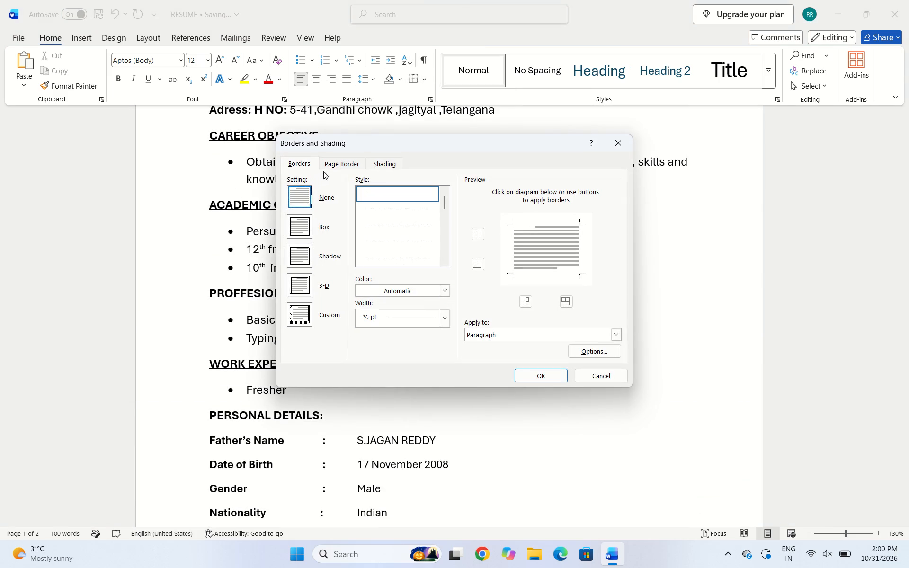
left_click(339, 163)
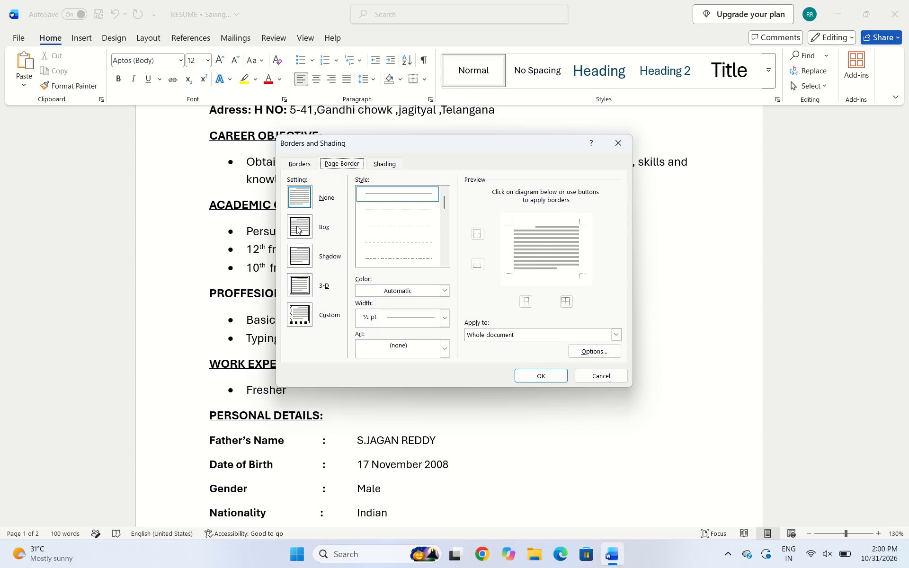
left_click(296, 226)
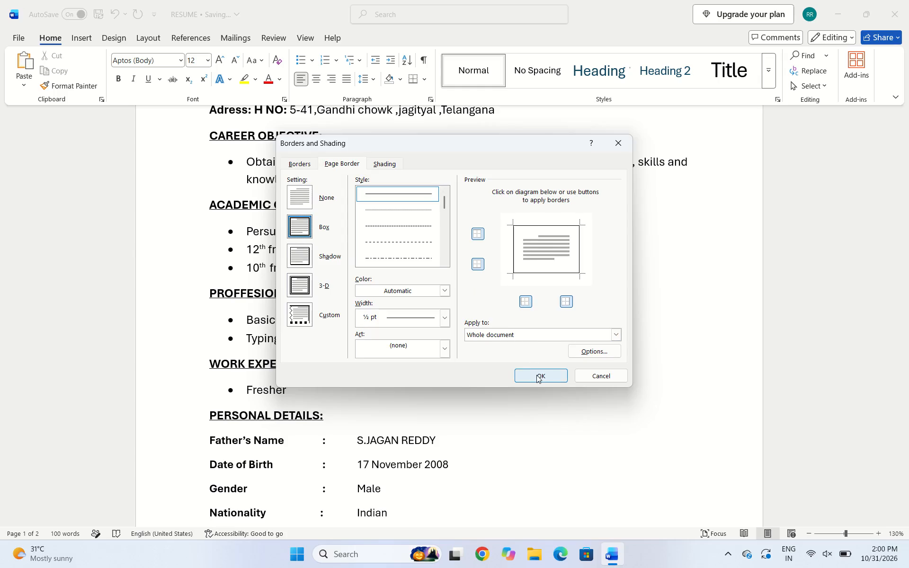
left_click(536, 375)
Examine the page border on both pages and check how the resume looks in Web Layout and Read Mode.
scroll(536, 375, "down", 1, "ctrl")
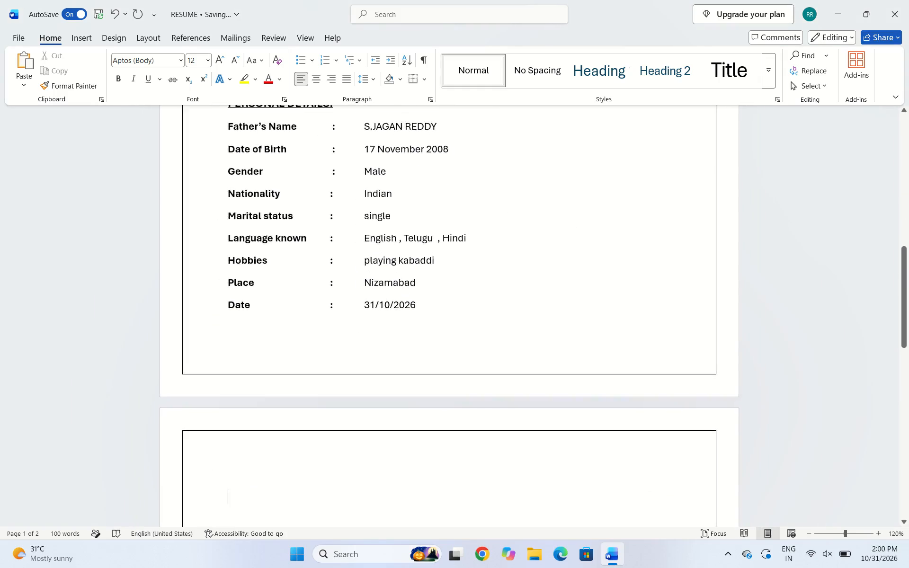
scroll(536, 375, "up", 7)
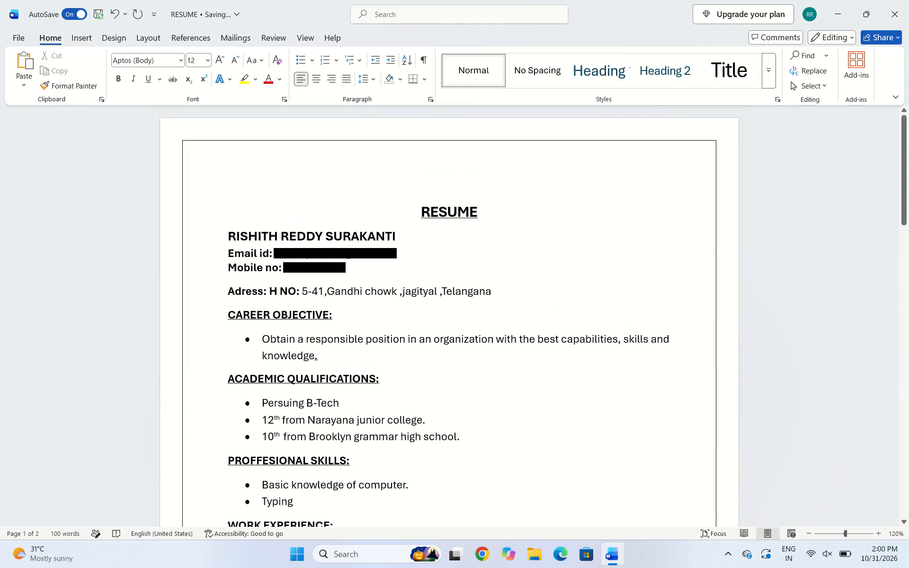
scroll(495, 242, "down", 13)
scroll(495, 242, "up", 4)
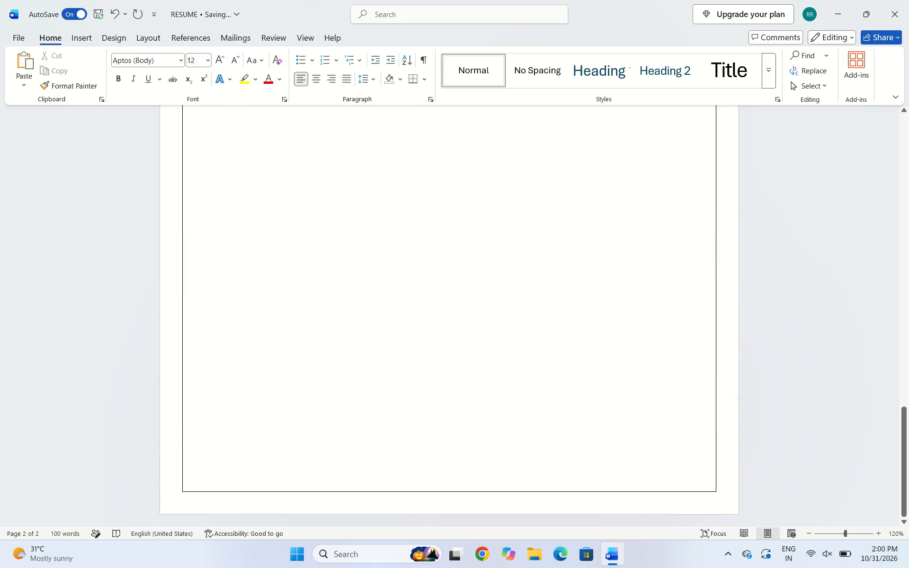
scroll(495, 242, "up", 3)
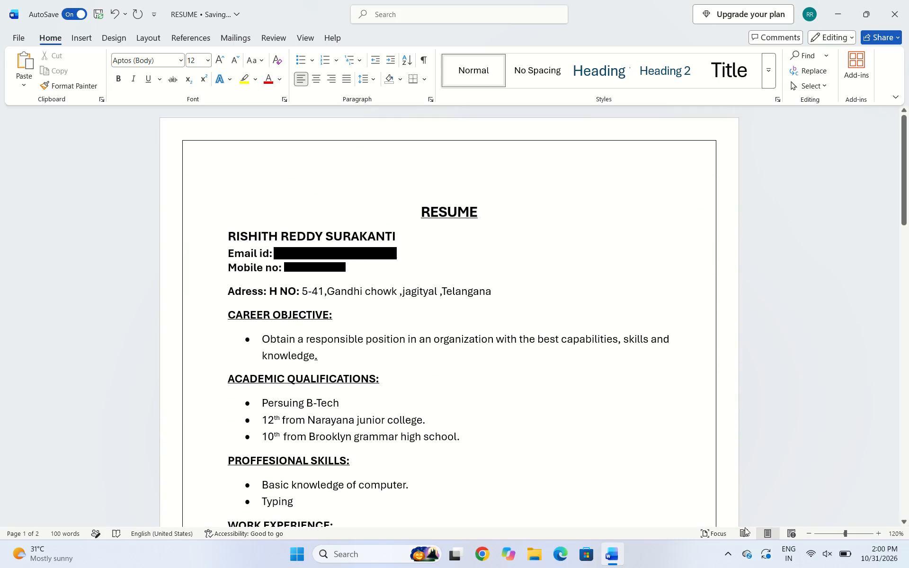
left_click(789, 528)
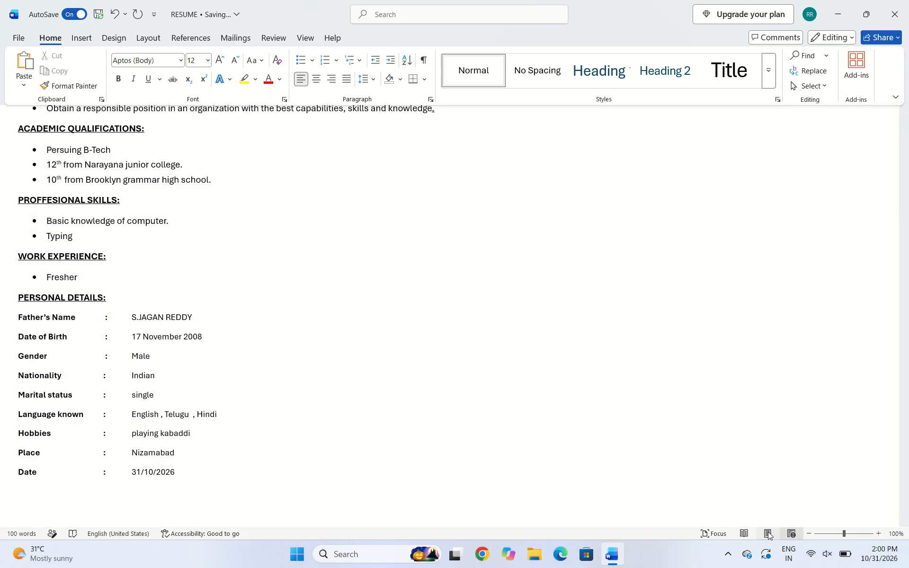
left_click(768, 532)
left_click(743, 531)
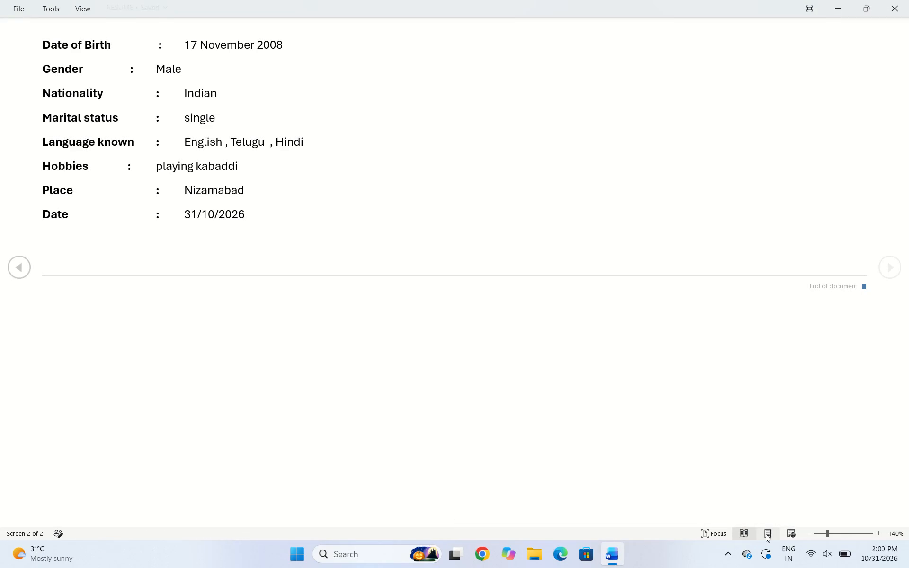
Return to Print Layout and examine both pages of the resume in Focus mode, leaving that mode when done.
left_click(766, 534)
left_click(713, 534)
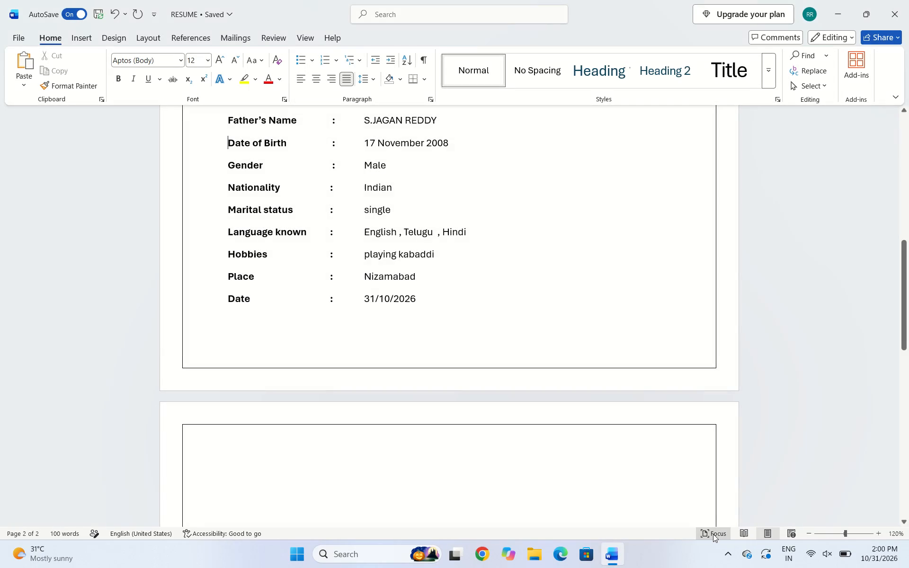
scroll(617, 285, "up", 5)
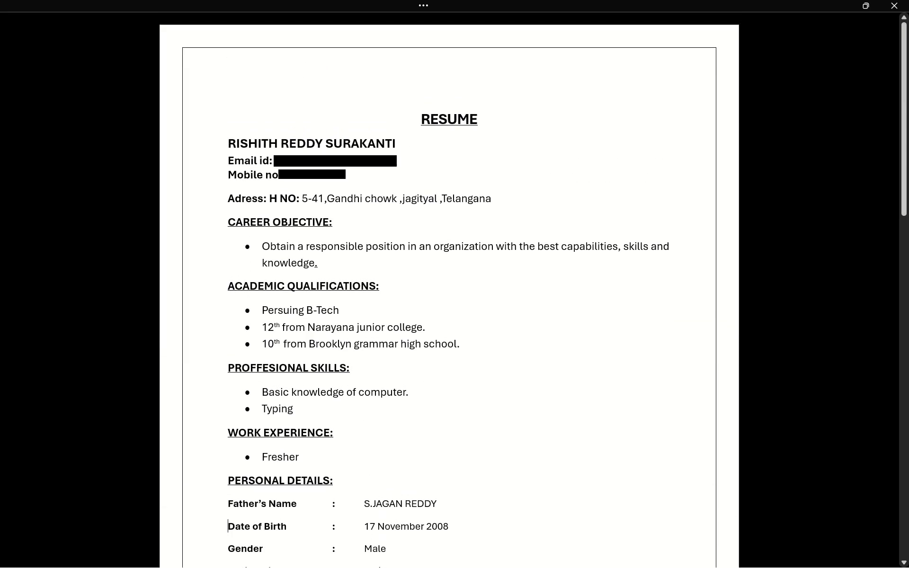
scroll(664, 259, "down", 5)
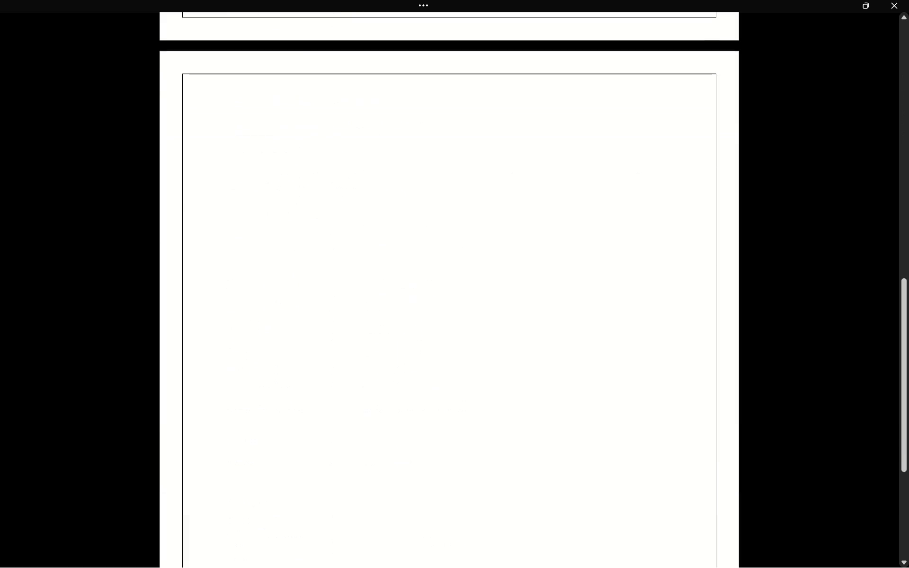
scroll(767, 174, "right", 14)
key("Escape")
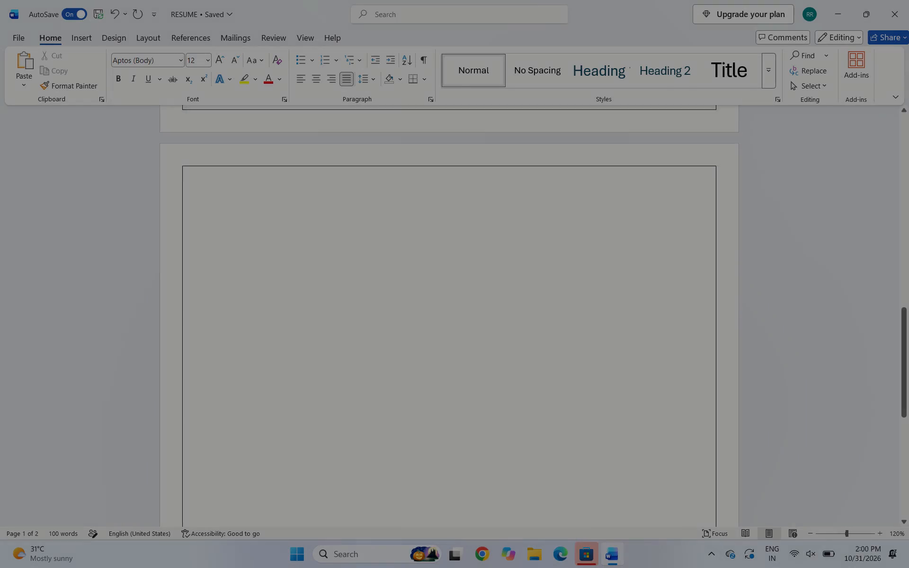
Add a period at the end of the address line, after Telangana.
scroll(631, 188, "up", 8)
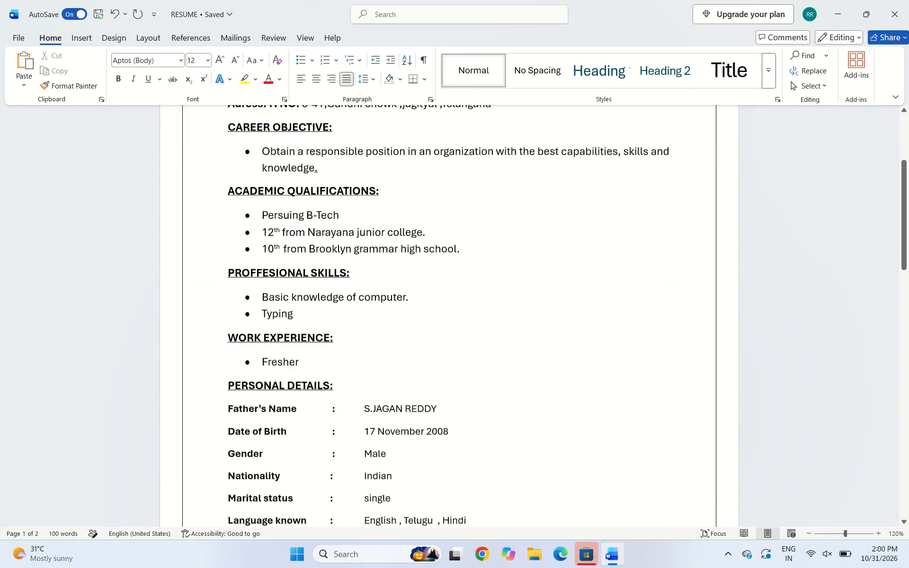
scroll(631, 188, "up", 6)
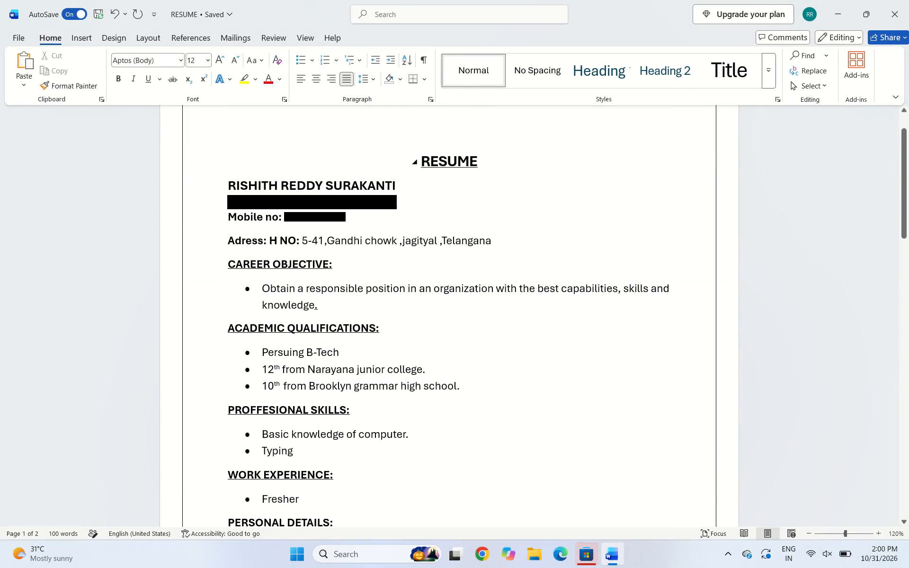
left_click(488, 240)
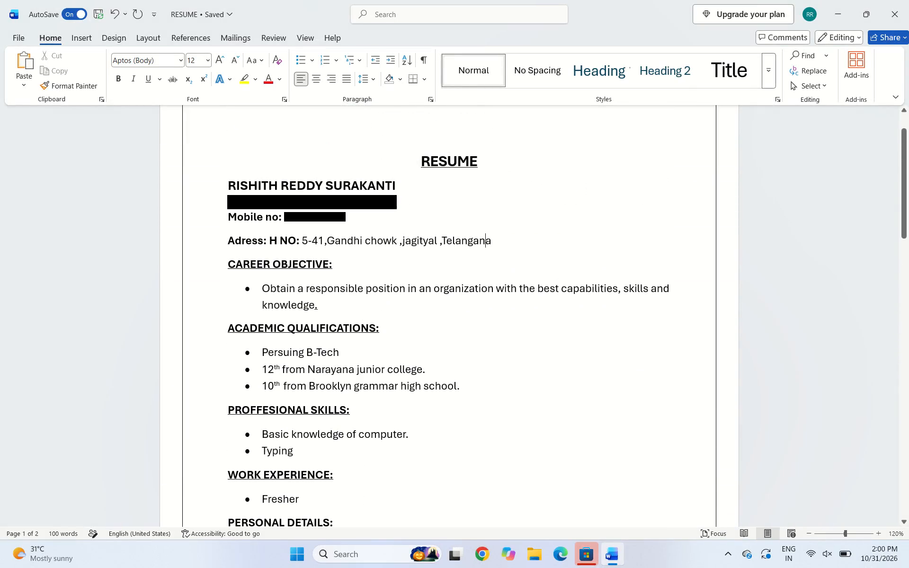
key("Right")
key("period")
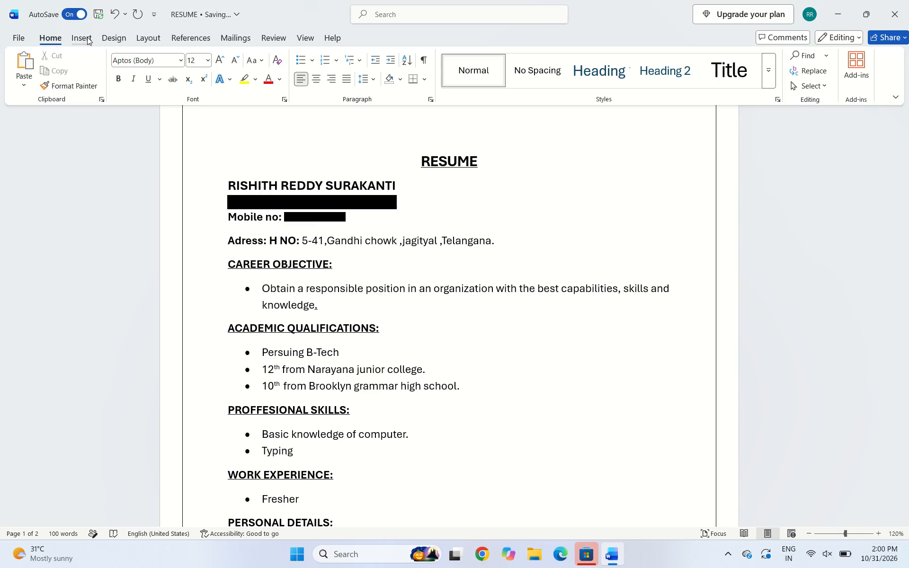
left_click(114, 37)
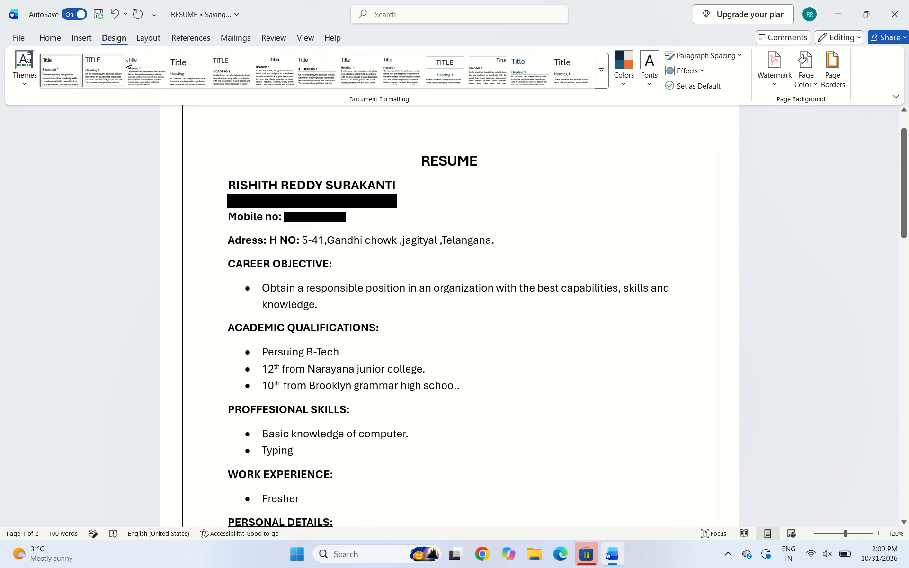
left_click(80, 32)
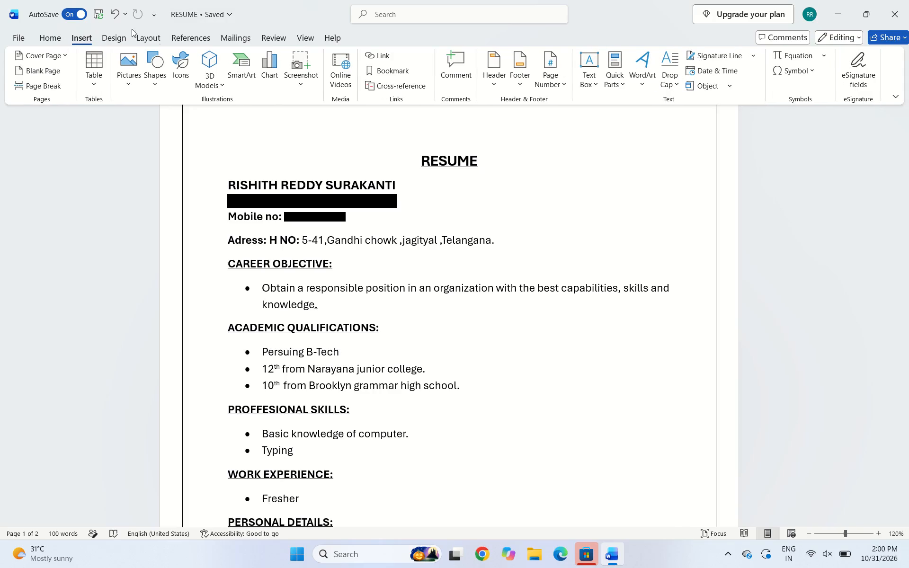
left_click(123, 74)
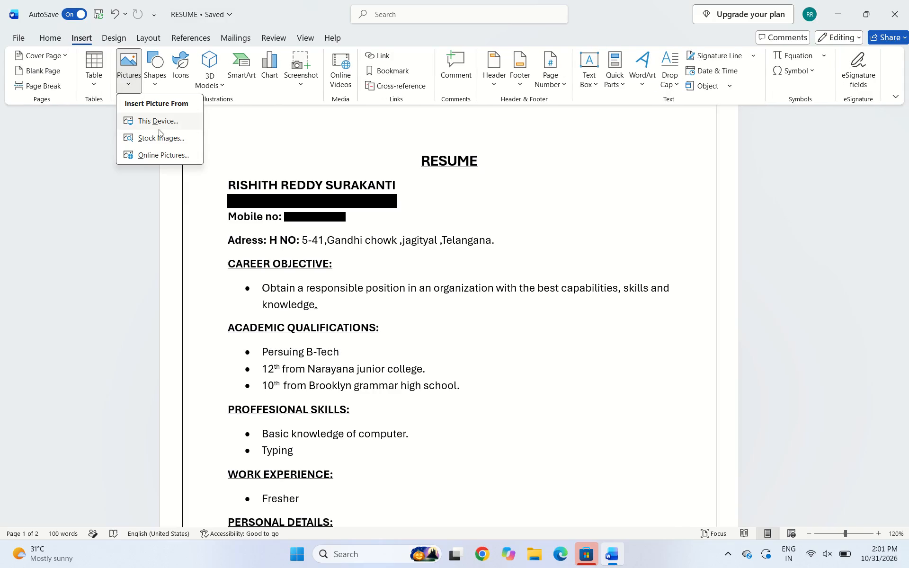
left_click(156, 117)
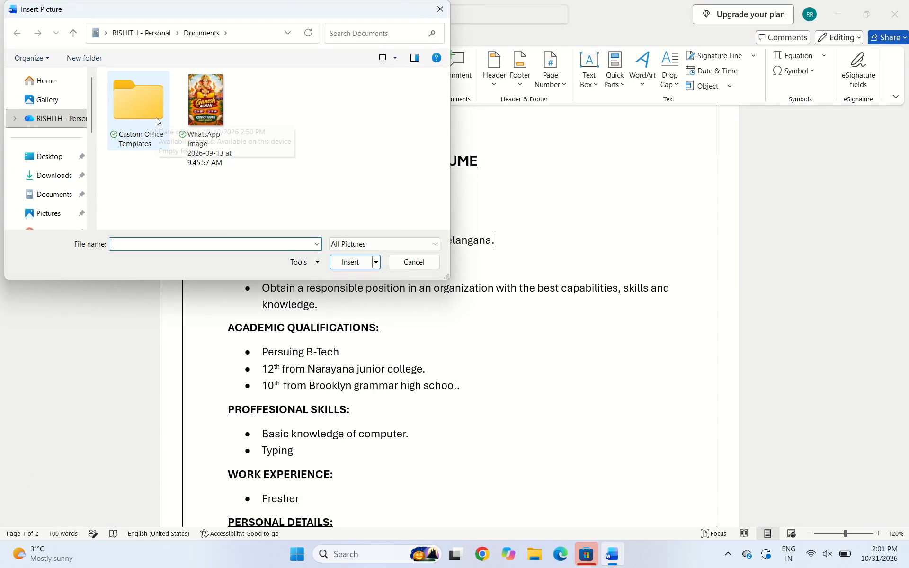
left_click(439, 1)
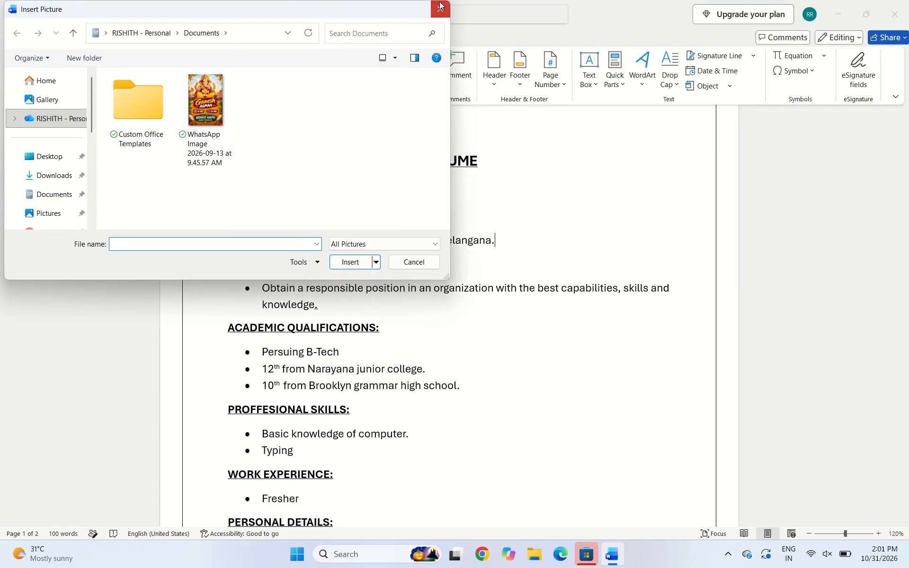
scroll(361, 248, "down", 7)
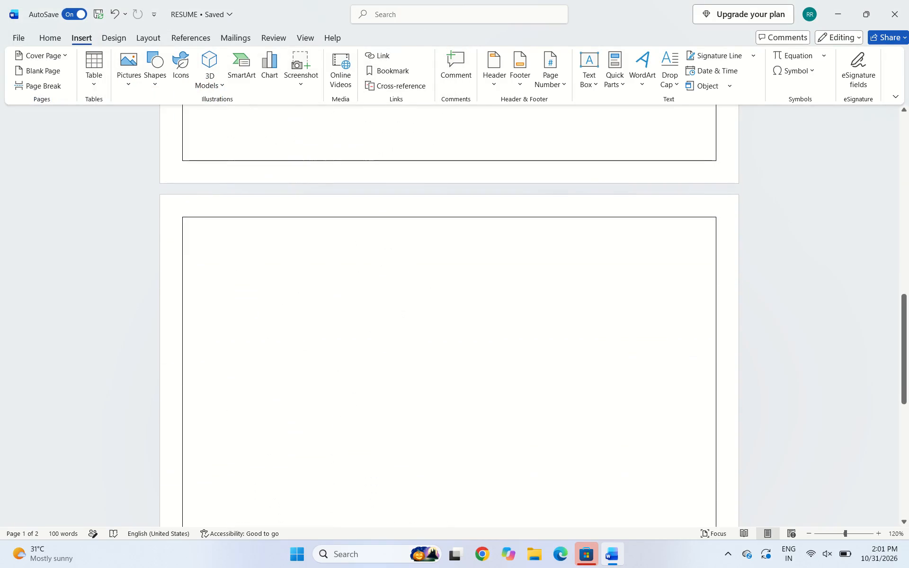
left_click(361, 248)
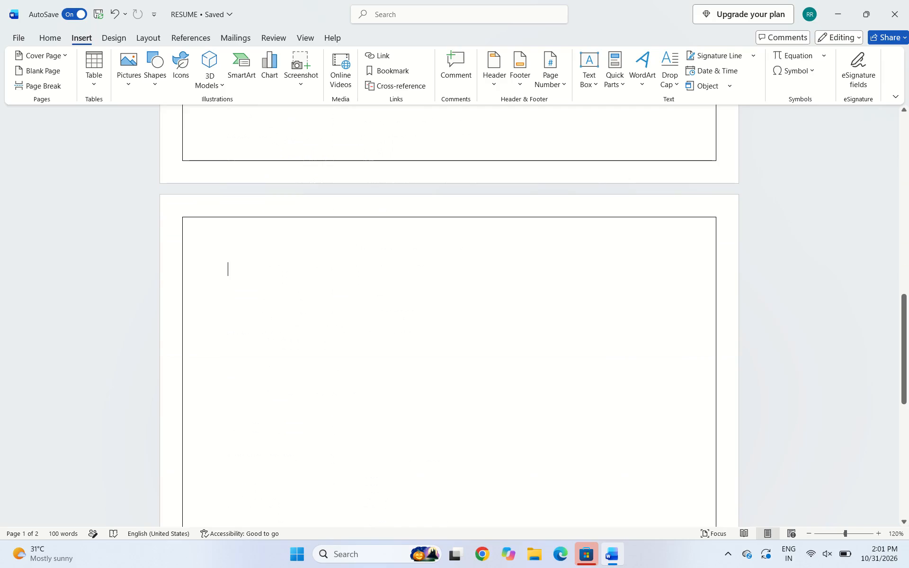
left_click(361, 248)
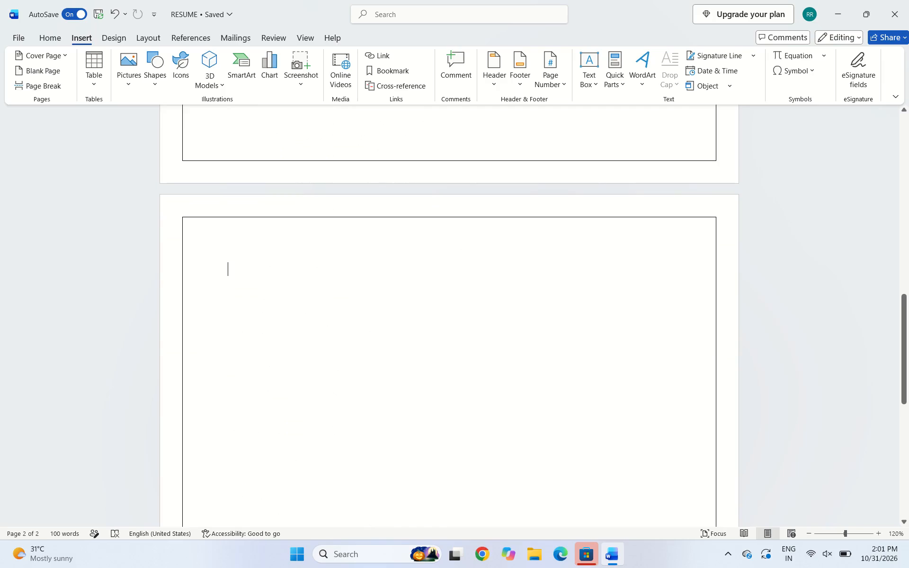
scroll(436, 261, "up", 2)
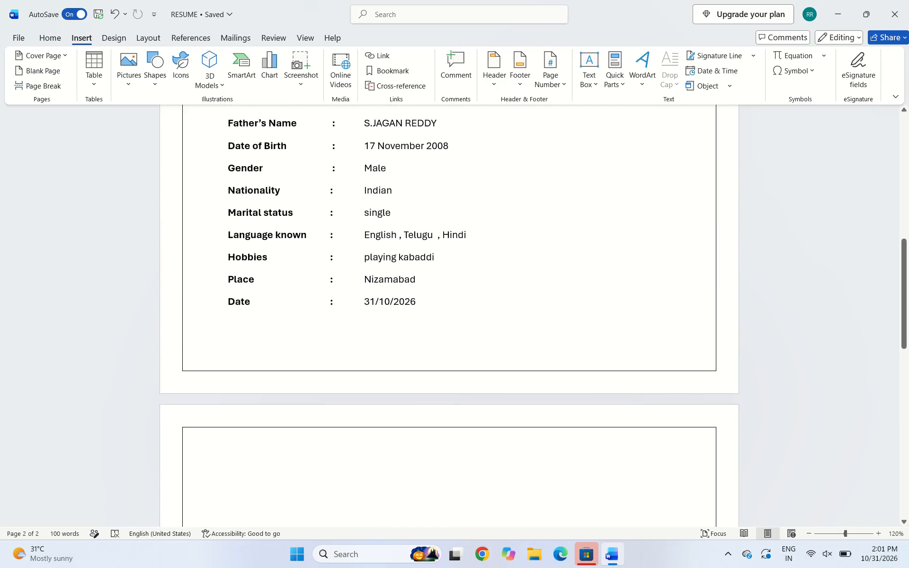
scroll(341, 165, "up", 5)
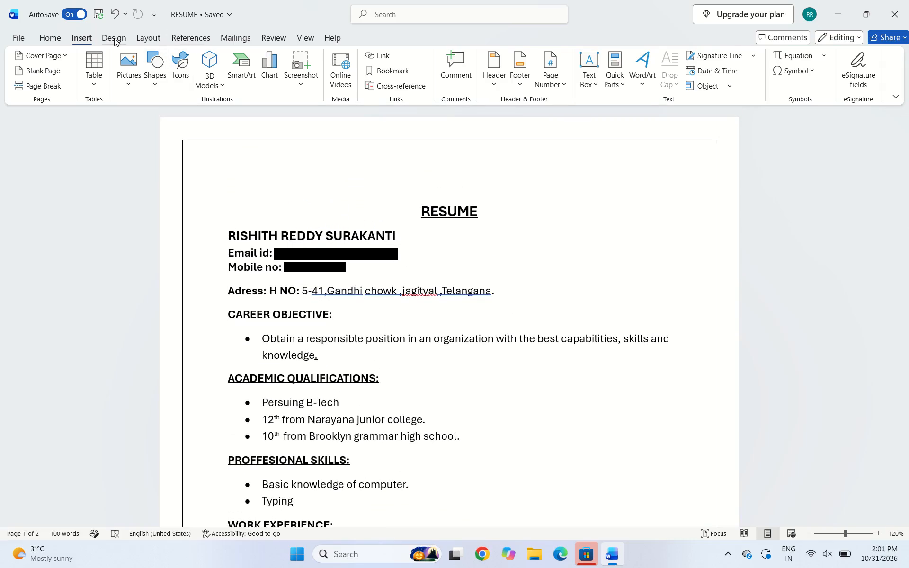
Change the document's paper size to A4 (8.27" x 11.69").
left_click(144, 33)
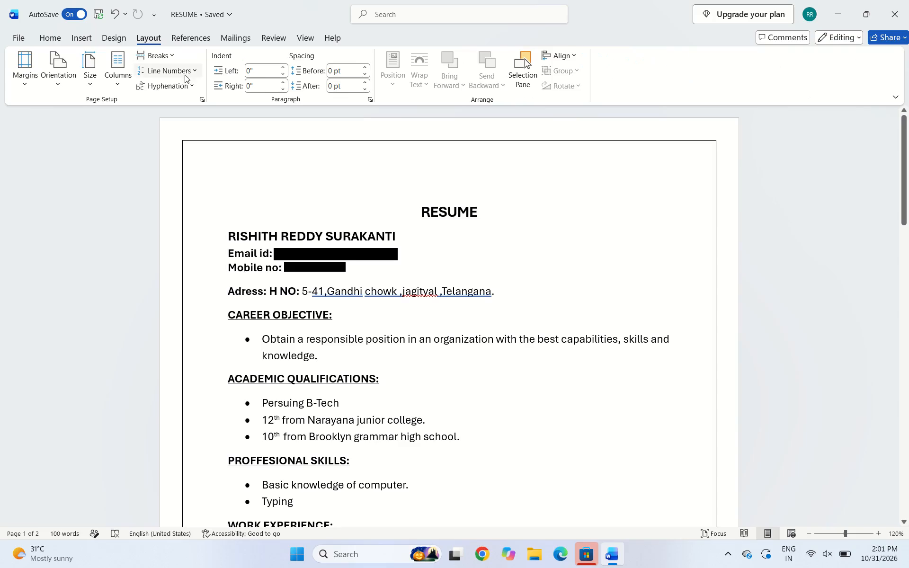
left_click(82, 70)
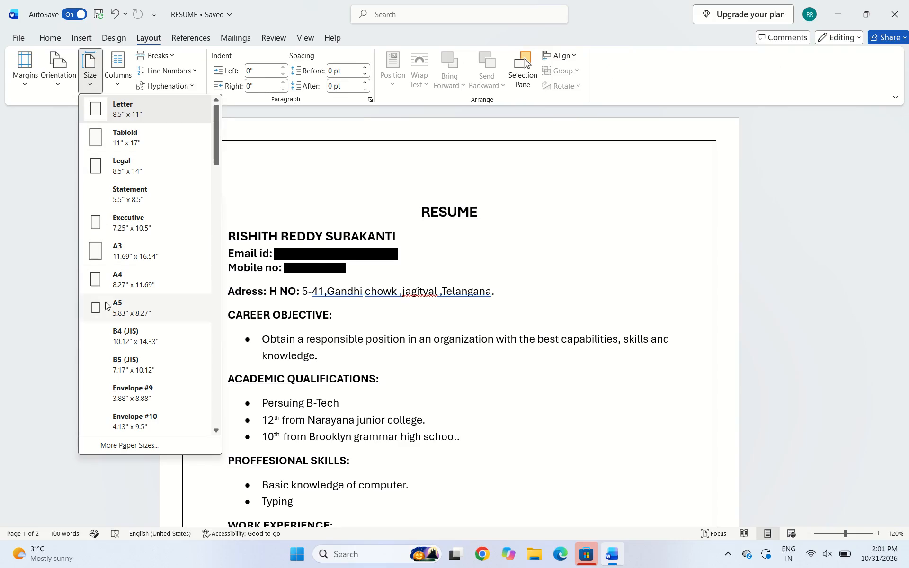
scroll(136, 365, "down", 1)
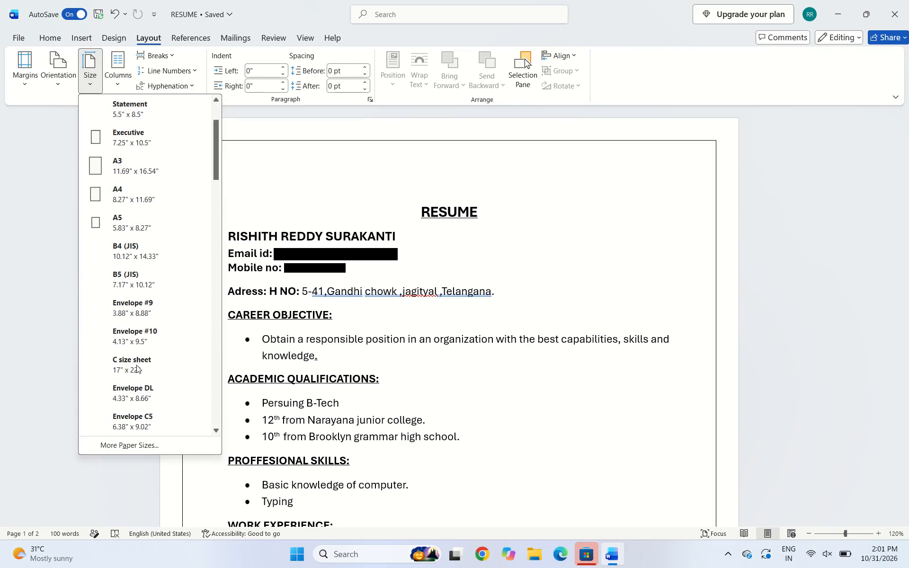
scroll(136, 365, "down", 1)
left_click(141, 200)
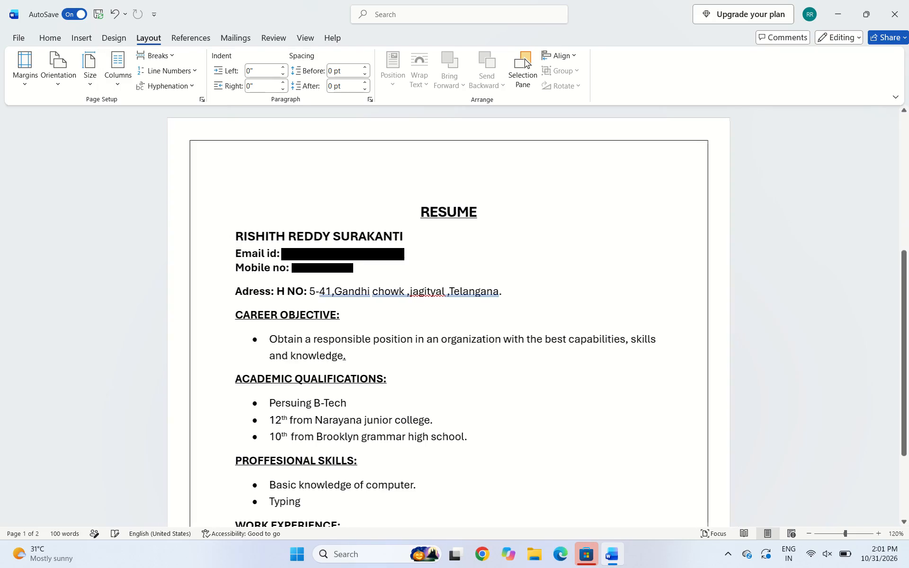
Review the whole resume from the title to the personal details, checking the text and border layout on the page.
scroll(334, 276, "down", 5)
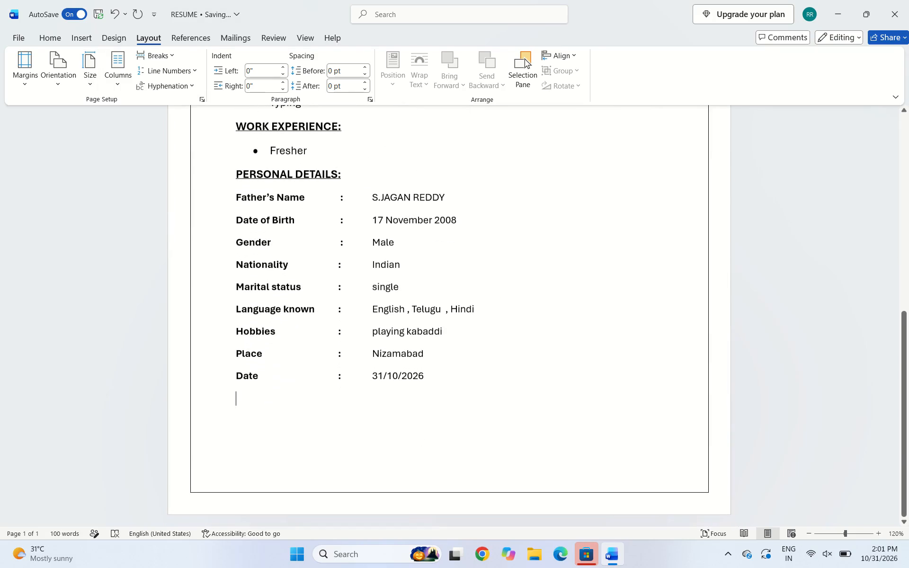
scroll(334, 276, "down", 6)
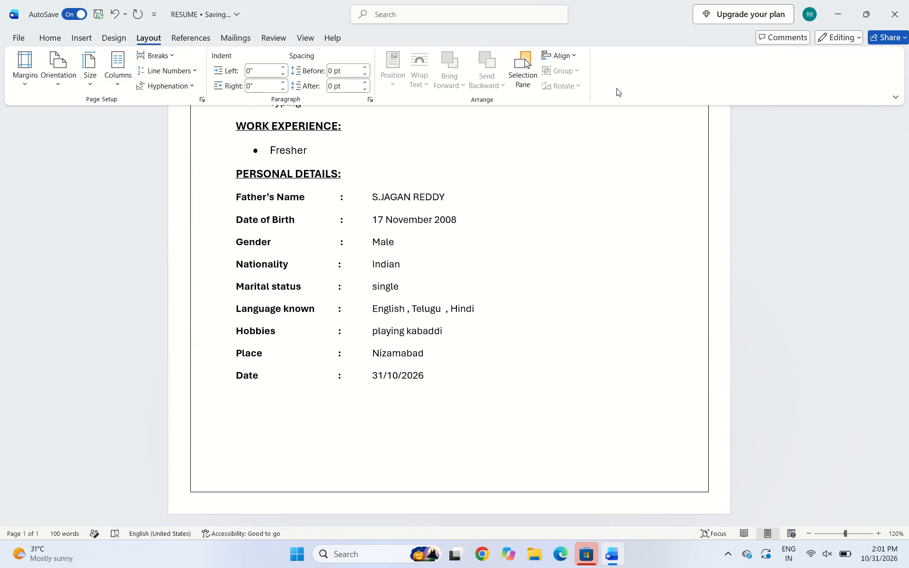
scroll(873, 66, "up", 13)
scroll(873, 66, "down", 1)
scroll(873, 66, "up", 2)
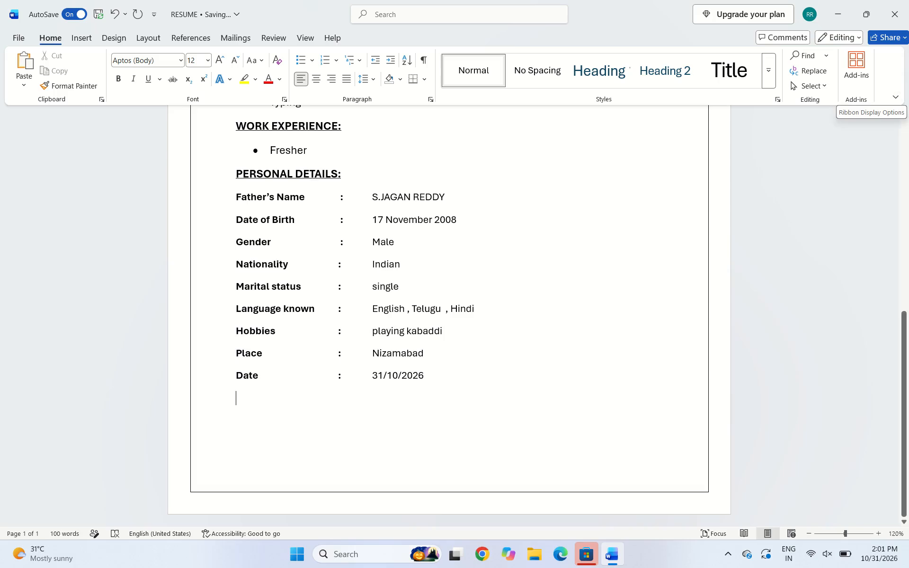
left_click(899, 96)
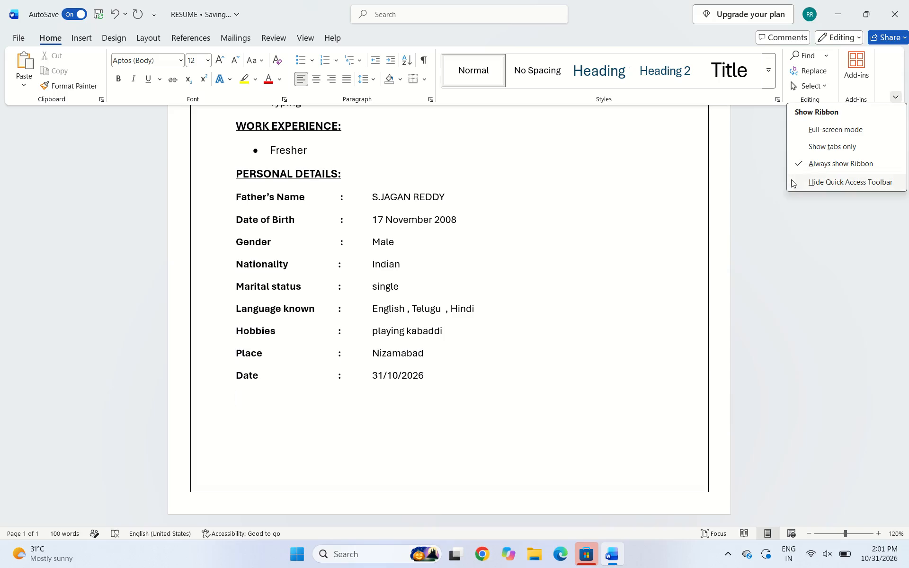
left_click(785, 205)
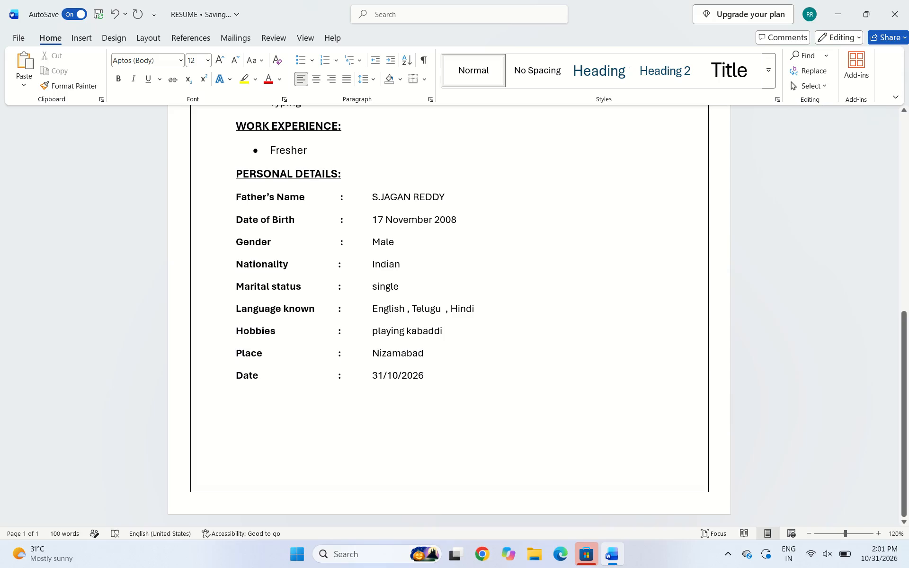
scroll(597, 187, "up", 8)
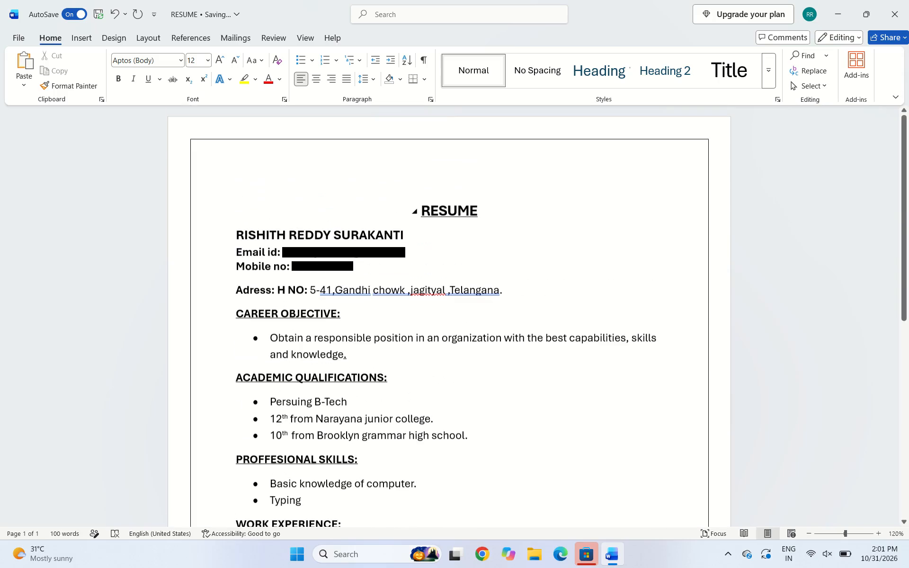
scroll(597, 187, "down", 4)
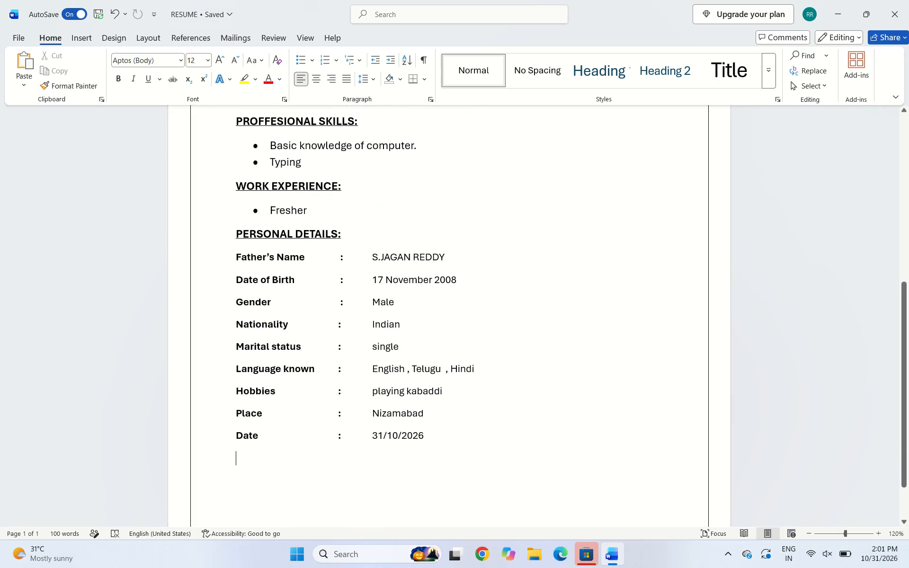
scroll(597, 187, "up", 15)
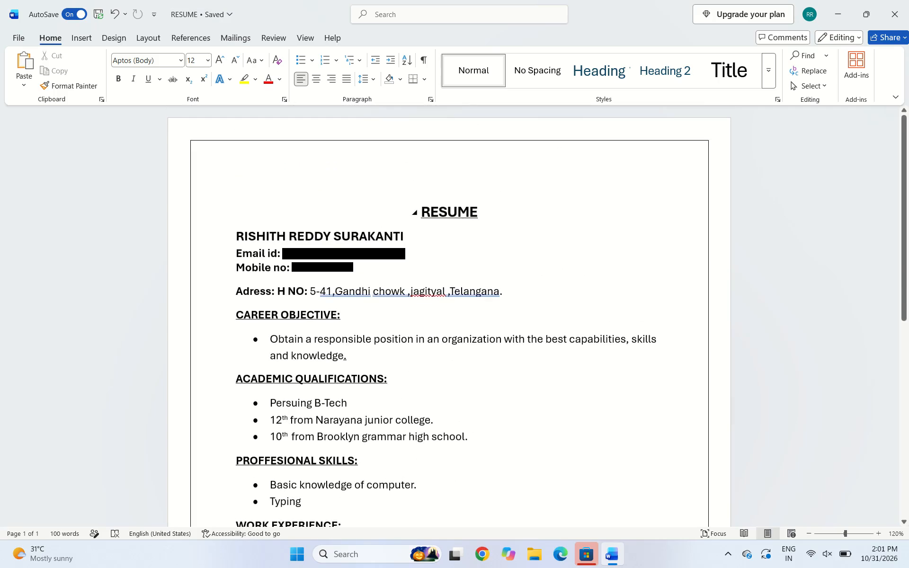
scroll(597, 187, "down", 15)
scroll(597, 187, "up", 10)
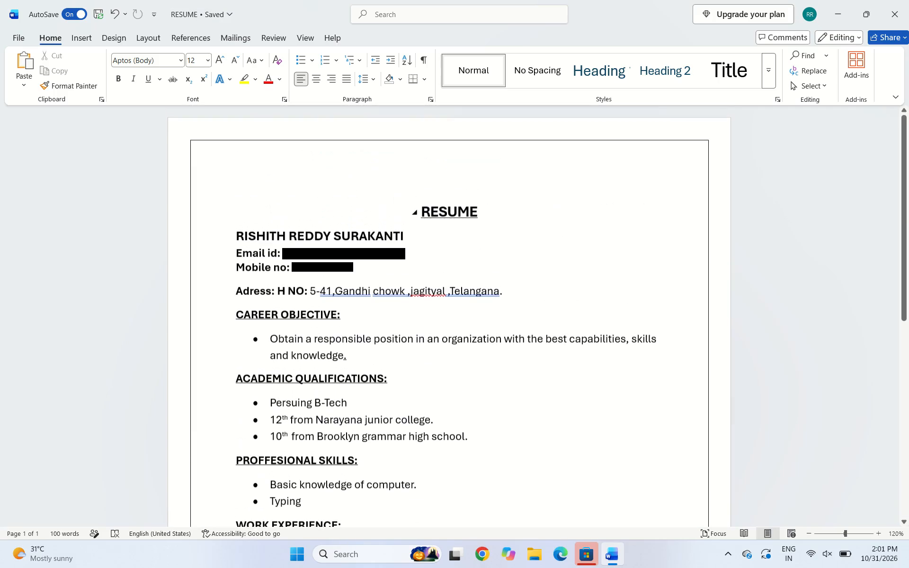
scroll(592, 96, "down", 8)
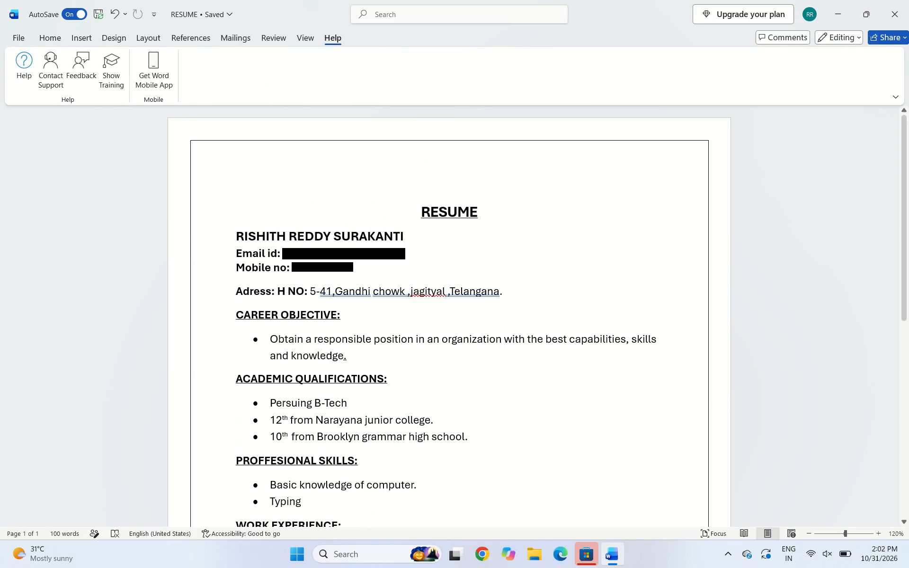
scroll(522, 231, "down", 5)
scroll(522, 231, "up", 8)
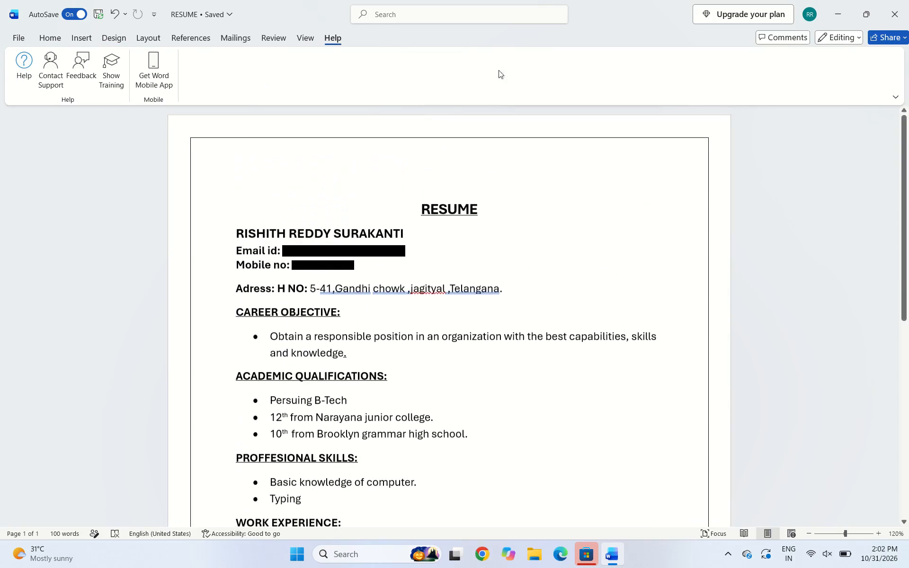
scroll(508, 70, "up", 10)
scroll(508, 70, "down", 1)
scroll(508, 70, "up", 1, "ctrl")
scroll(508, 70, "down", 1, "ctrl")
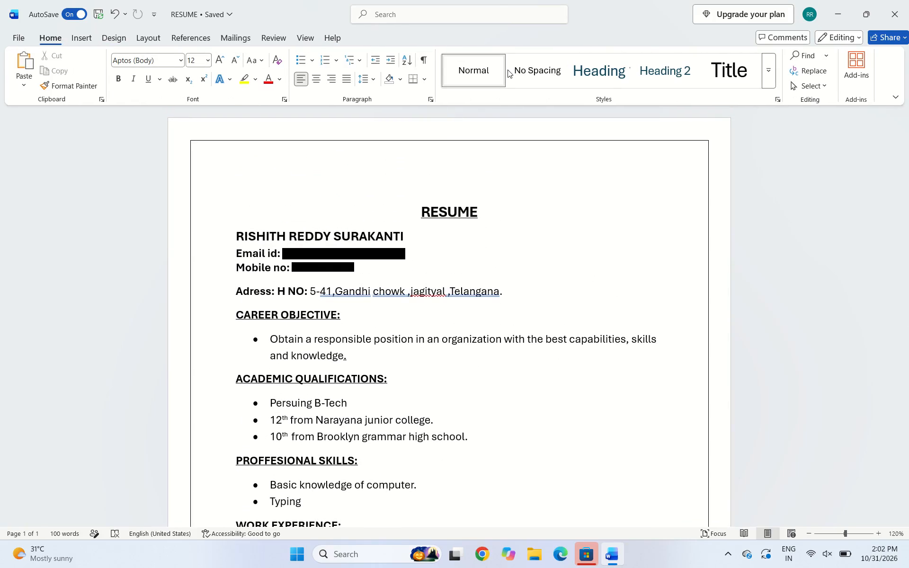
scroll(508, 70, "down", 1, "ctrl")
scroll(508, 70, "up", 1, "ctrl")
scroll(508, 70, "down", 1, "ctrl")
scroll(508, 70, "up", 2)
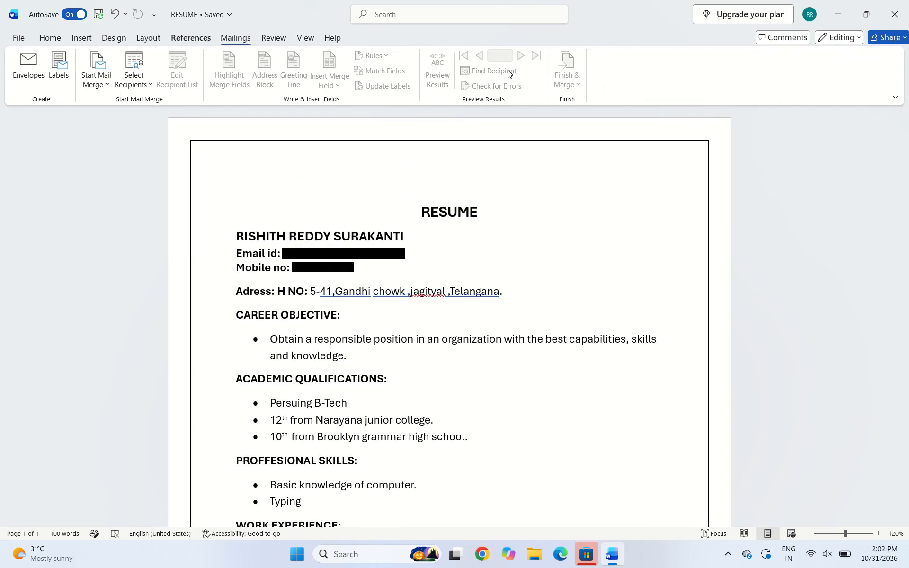
Run the spelling and grammar check on the resume, ignoring once every issue flagged in the address line.
scroll(508, 70, "up", 3)
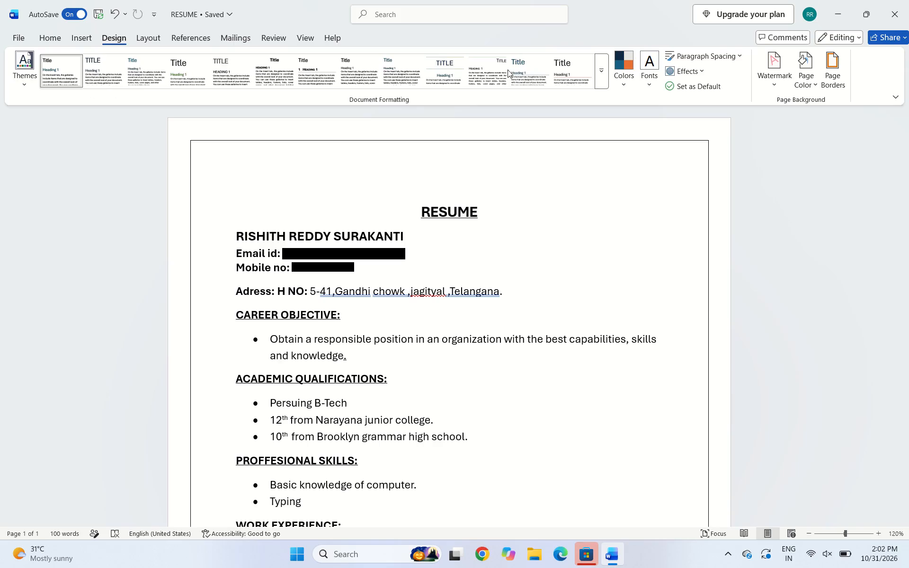
scroll(508, 70, "up", 1)
scroll(497, 110, "down", 3, "ctrl")
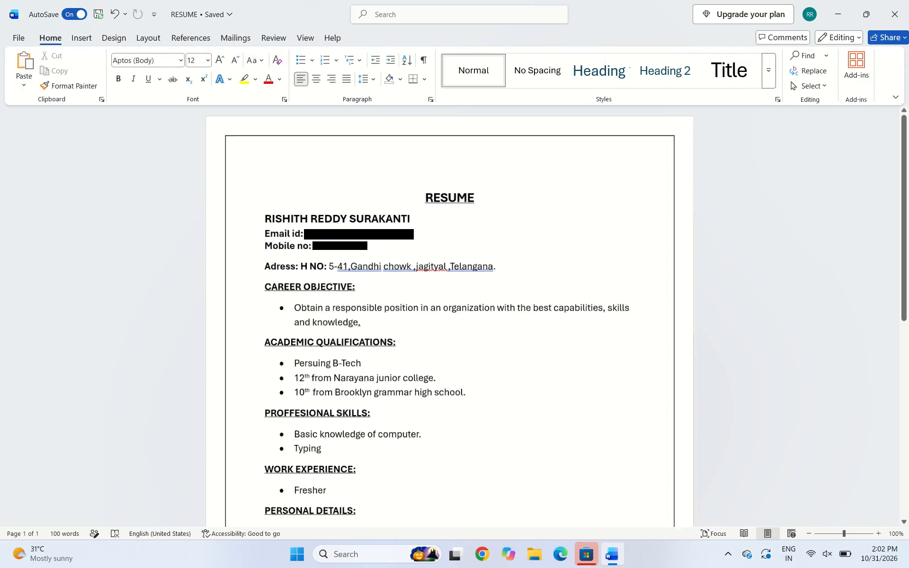
scroll(497, 110, "down", 3, "ctrl")
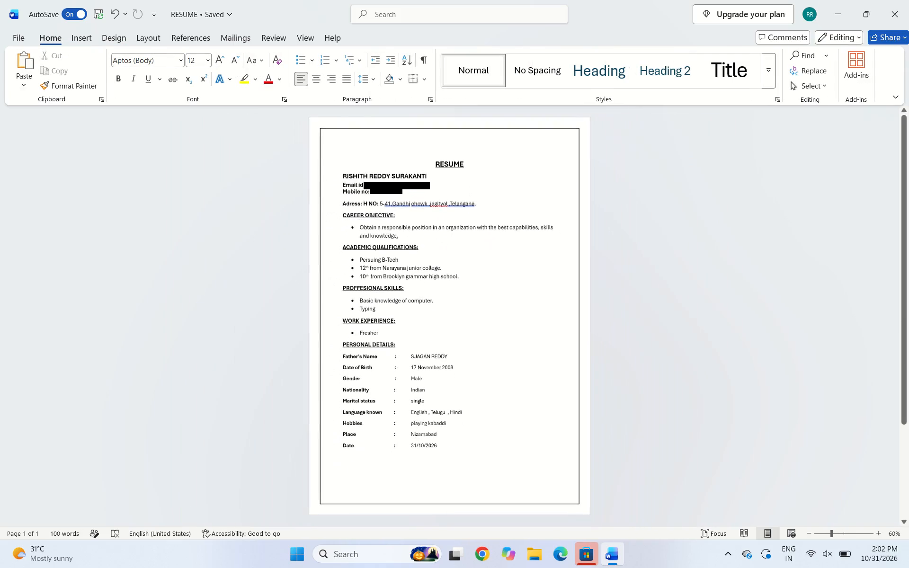
key("F7")
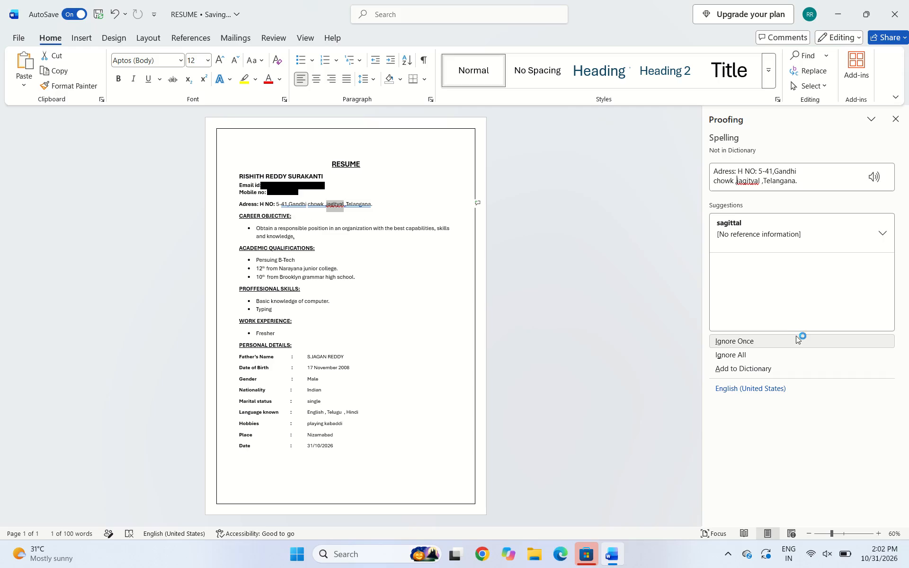
left_click(795, 339)
left_click(795, 339)
left_click(795, 339)
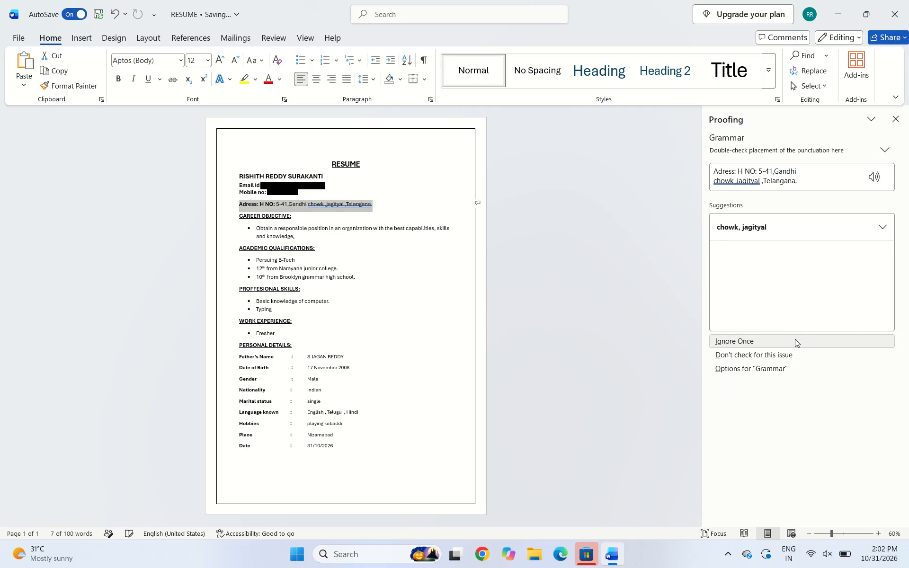
triple_click(828, 318)
scroll(822, 321, "up", 1)
triple_click(808, 340)
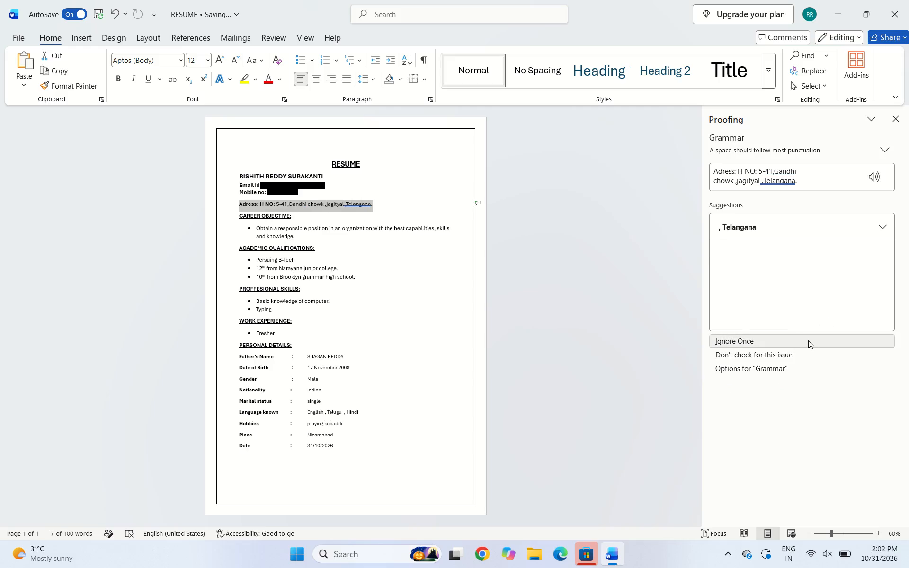
key("Return")
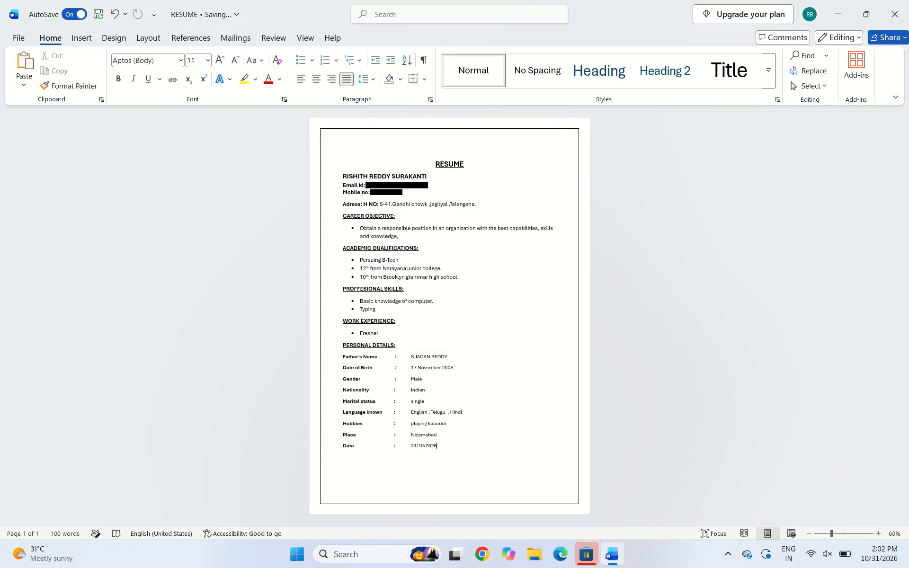
Remove two tab gaps before the colon in both the Place and Date rows so the colons sit close to their labels.
scroll(543, 290, "up", 1, "ctrl")
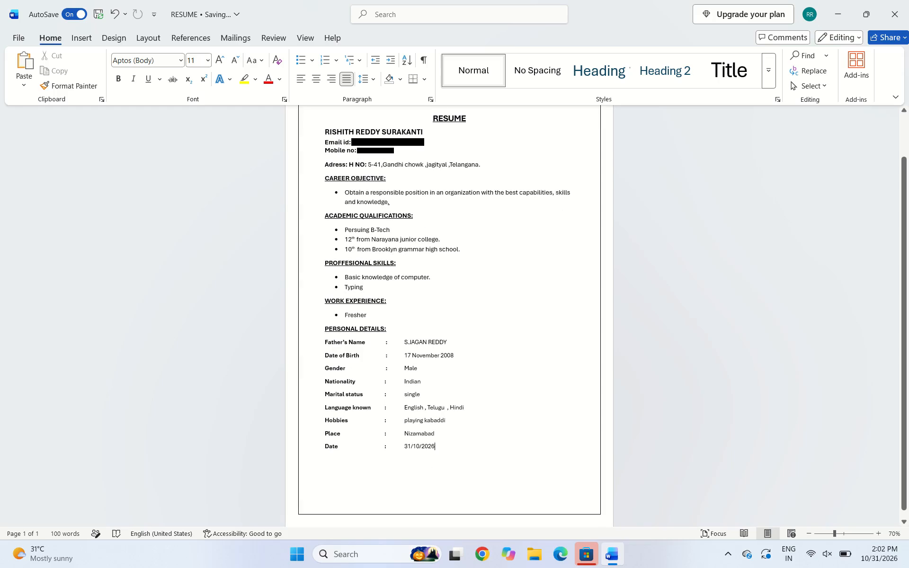
left_click(379, 435)
key("BackSpace")
key("BackSpace")
left_click(382, 446)
key("BackSpace")
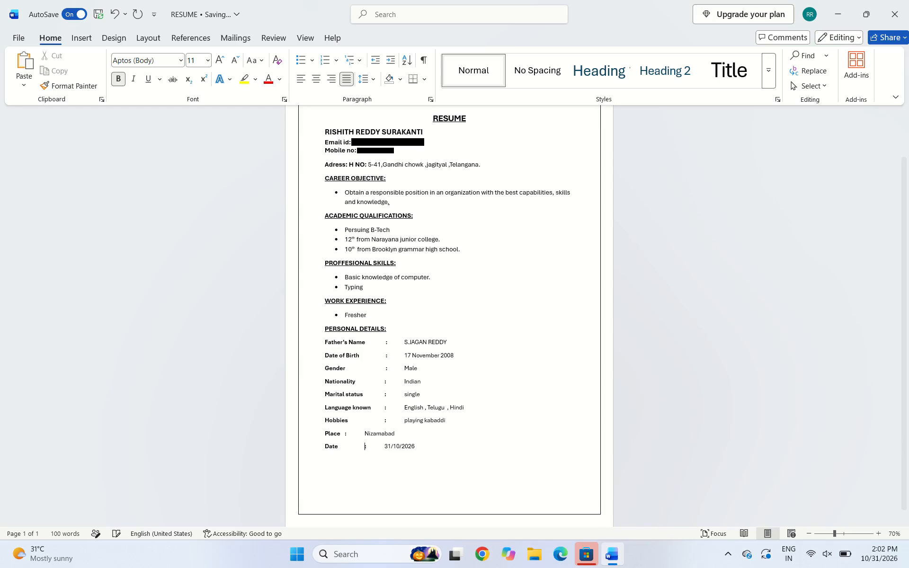
key("BackSpace")
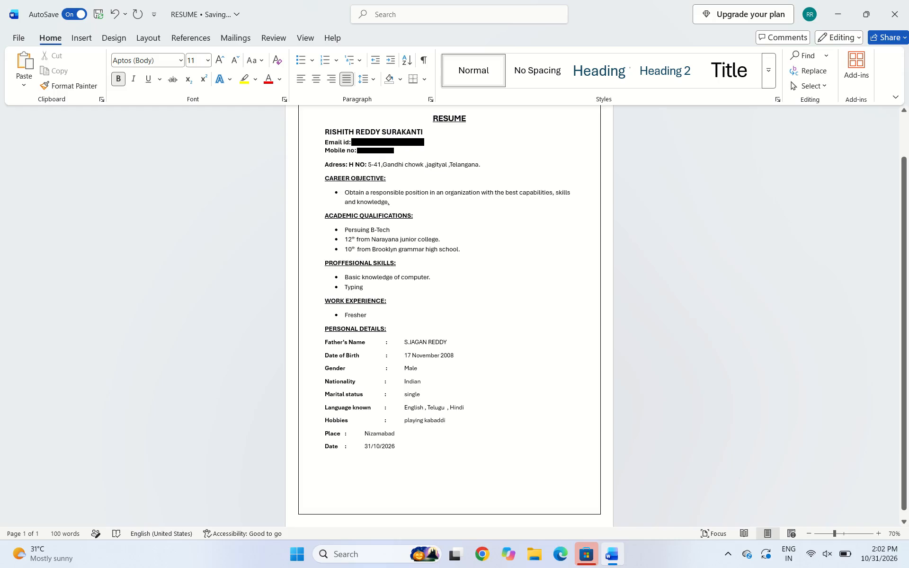
Replace the gap after the colon with two spaces in the Place and Date rows.
scroll(361, 445, "up", 1)
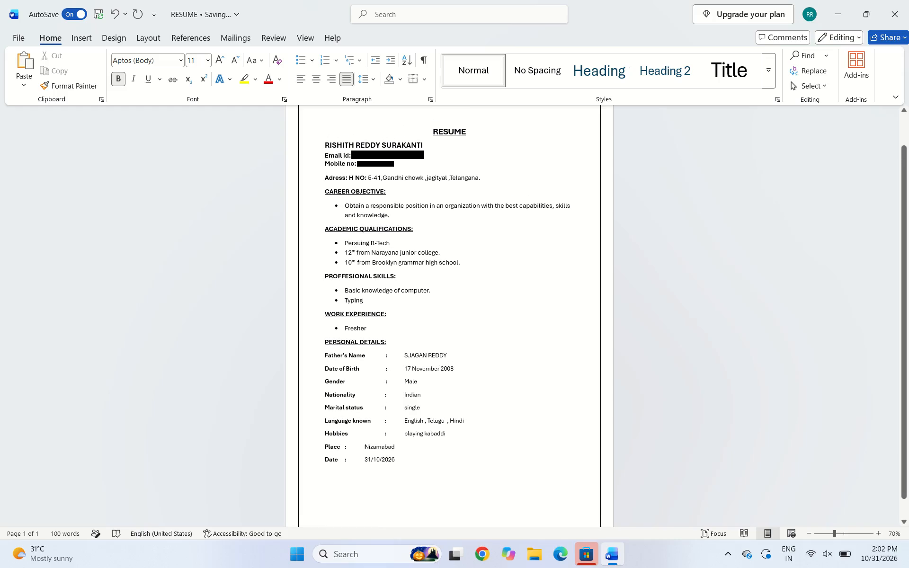
left_click(361, 445)
key("BackSpace")
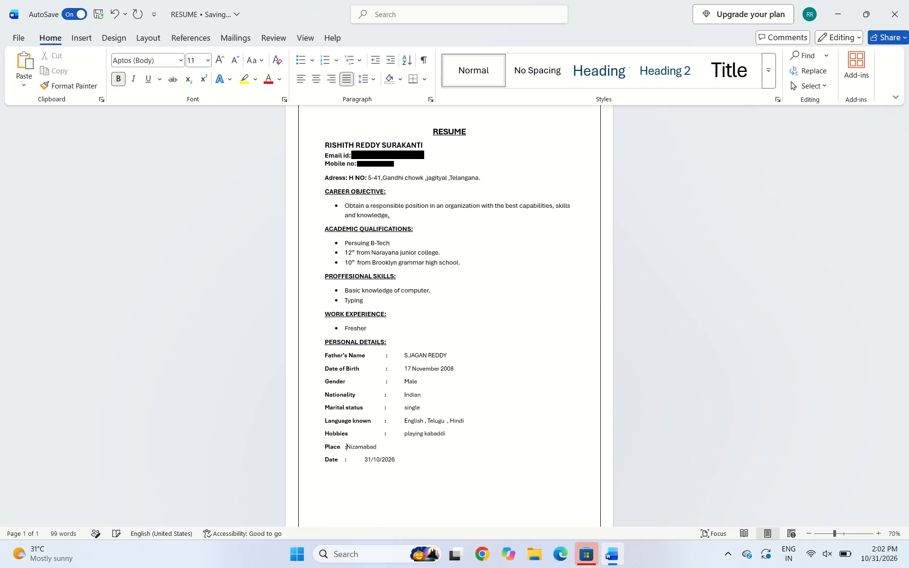
key("space")
key("space")
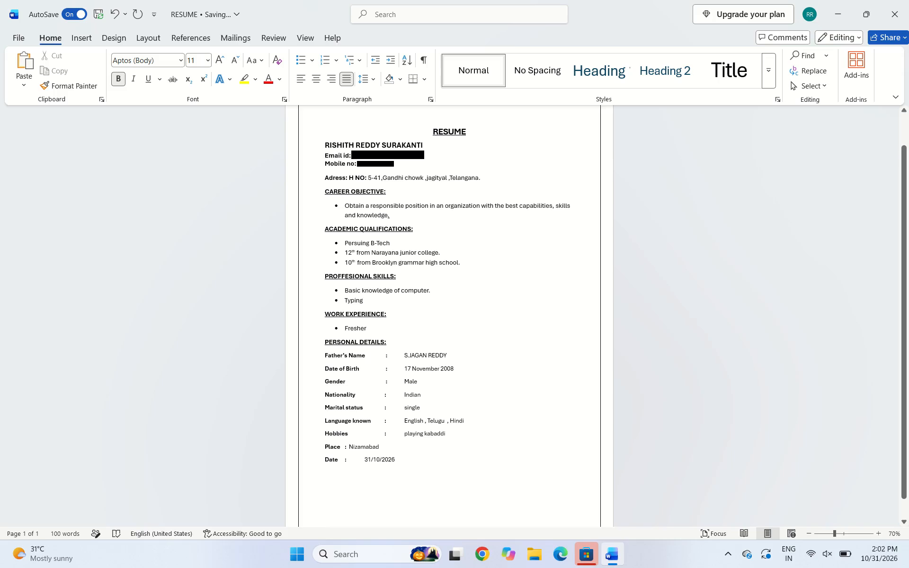
left_click(363, 460)
key("BackSpace")
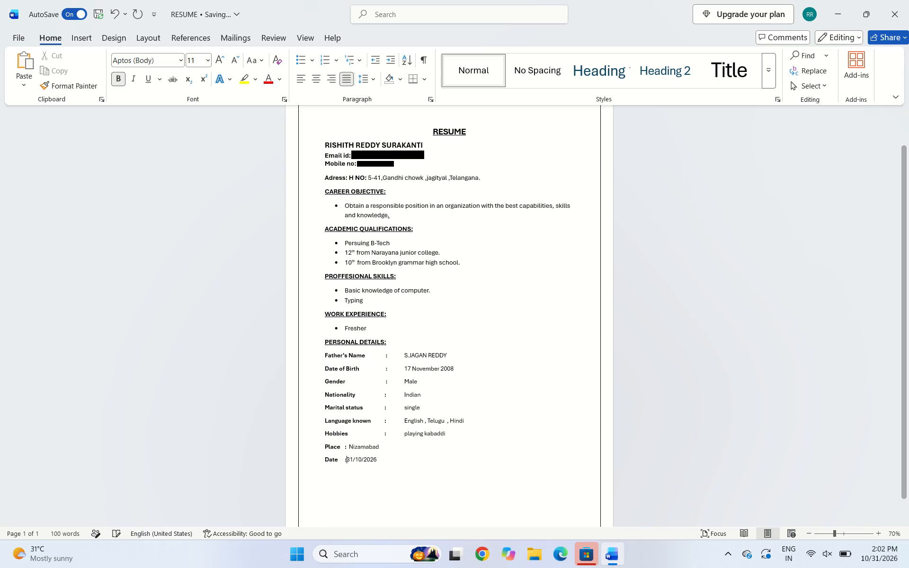
key("space")
key("space")
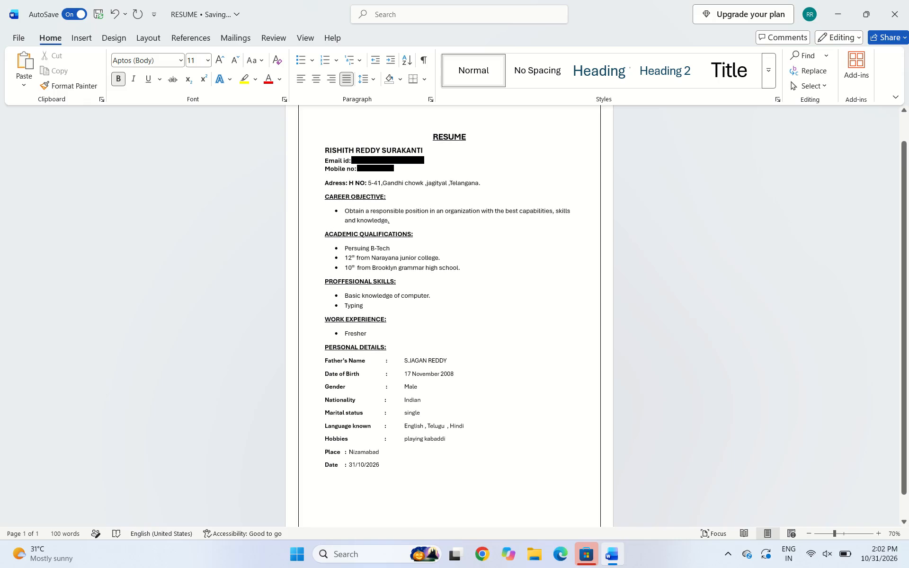
Add a blank line below the address line and give it a top border as a divider above CAREER OBJECTIVE.
scroll(472, 338, "up", 2, "ctrl")
scroll(472, 338, "up", 1)
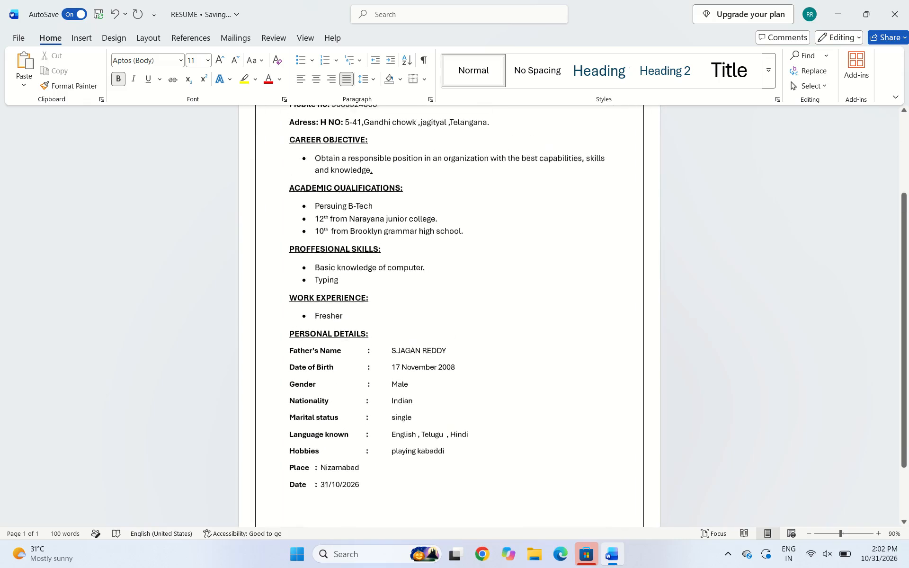
scroll(472, 338, "up", 2)
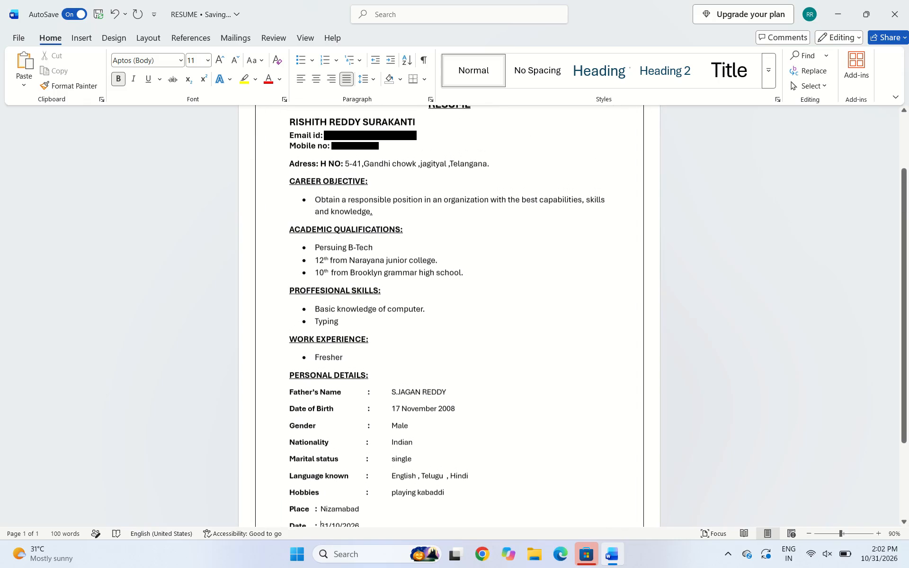
scroll(472, 338, "up", 1)
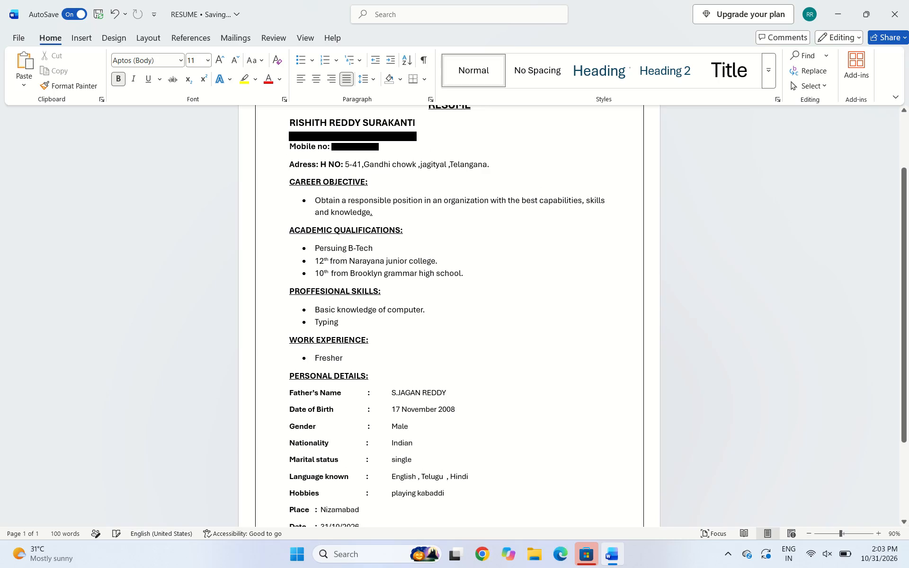
left_click(294, 174)
left_click(506, 164)
left_click(303, 171)
left_click(491, 166)
key("Return")
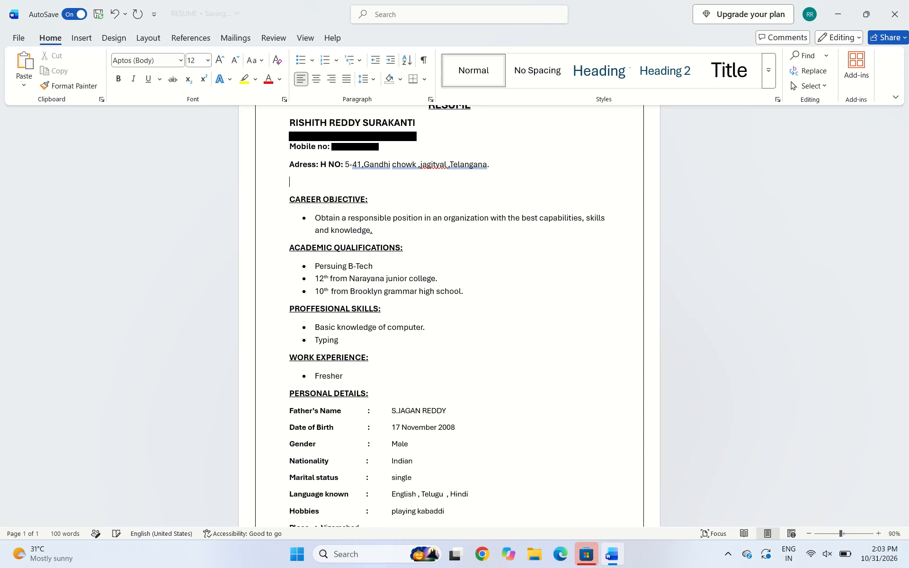
left_click(424, 76)
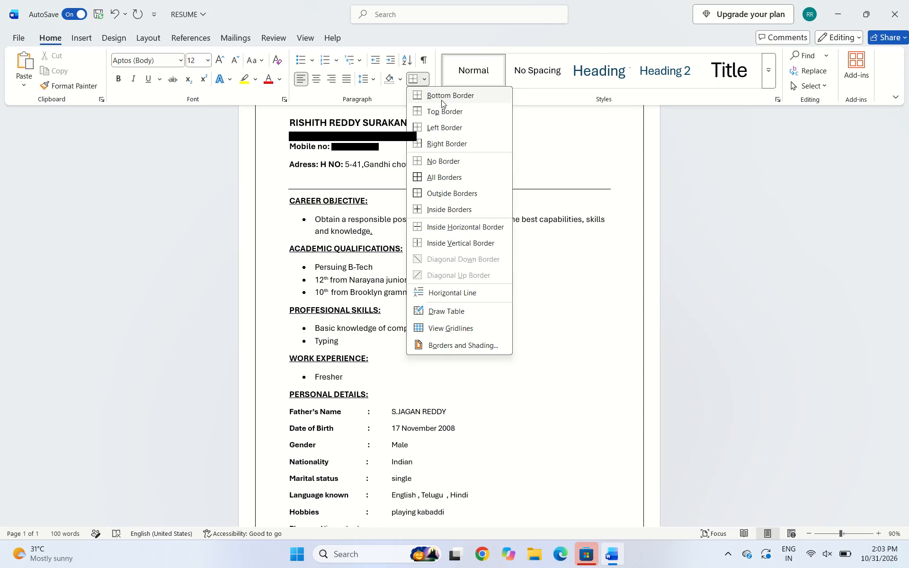
left_click(440, 111)
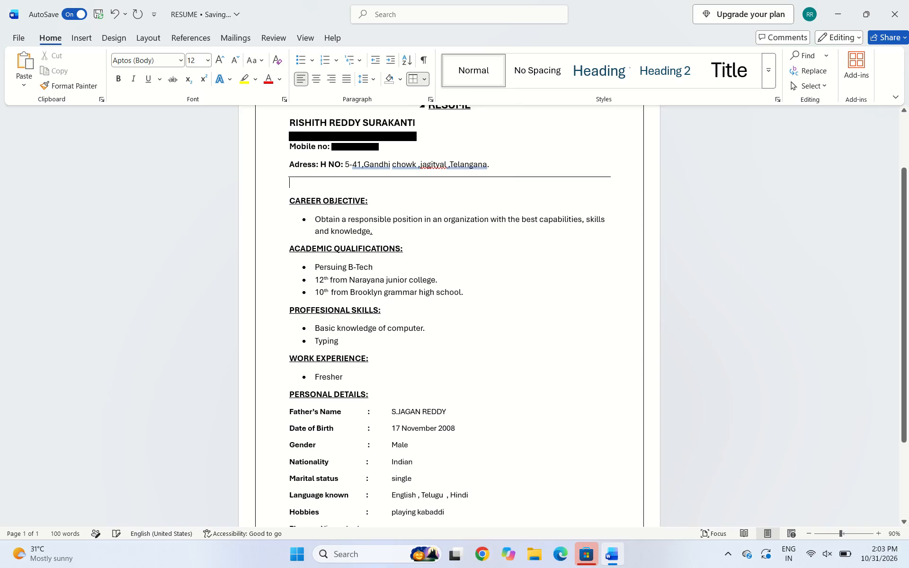
Run the spelling and grammar check again from the address line, ignoring each flagged issue once, and close the completed check.
left_click(490, 163)
key("F7")
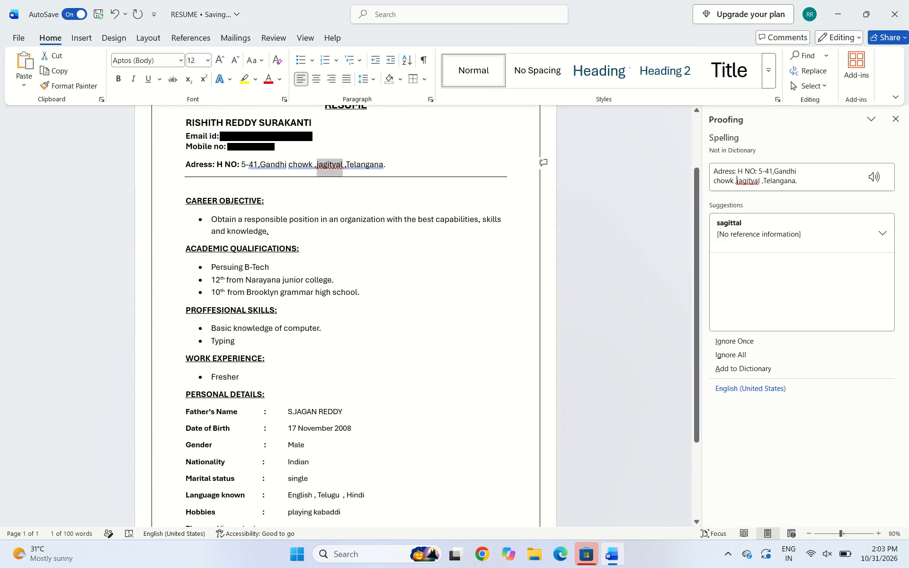
left_click(762, 341)
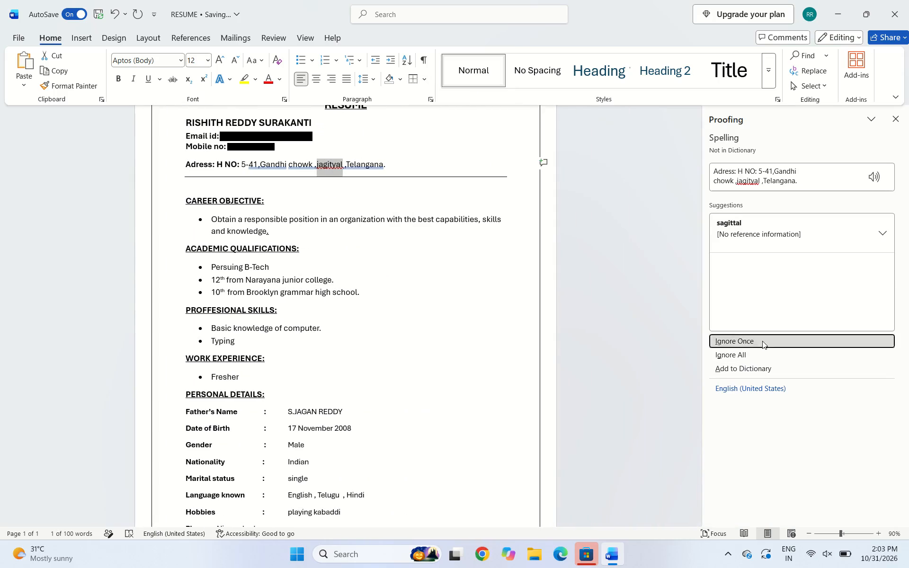
key("Return")
key("Return")
key("Return")
key("Return")
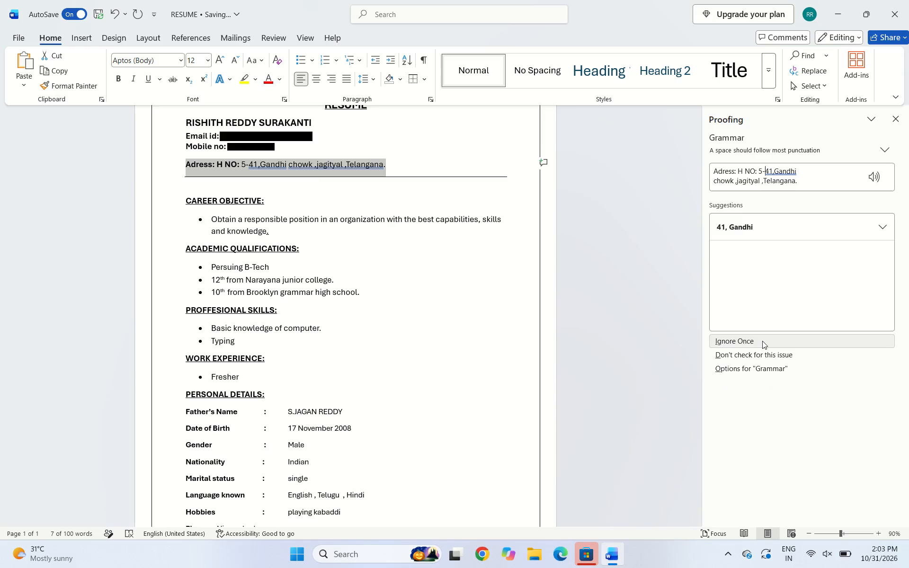
left_click(762, 341)
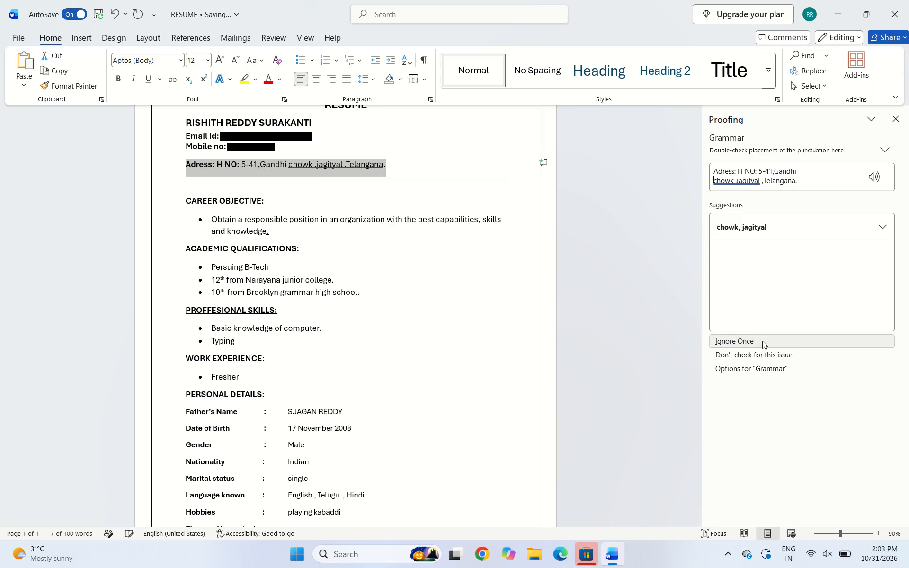
left_click(762, 341)
left_click(762, 341)
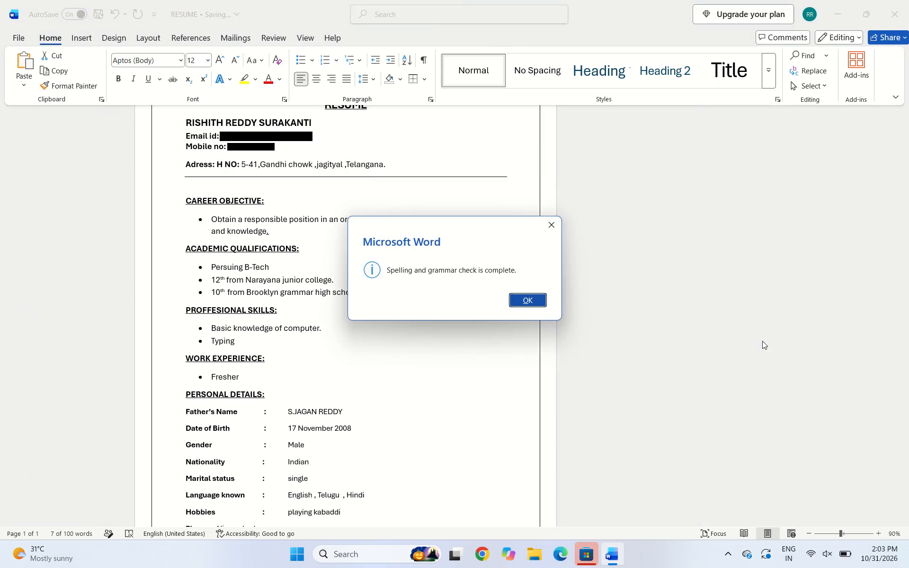
key("Return")
Examine the whole resume page in Focus mode, including the divider line and the Place and Date rows.
scroll(549, 250, "up", 1)
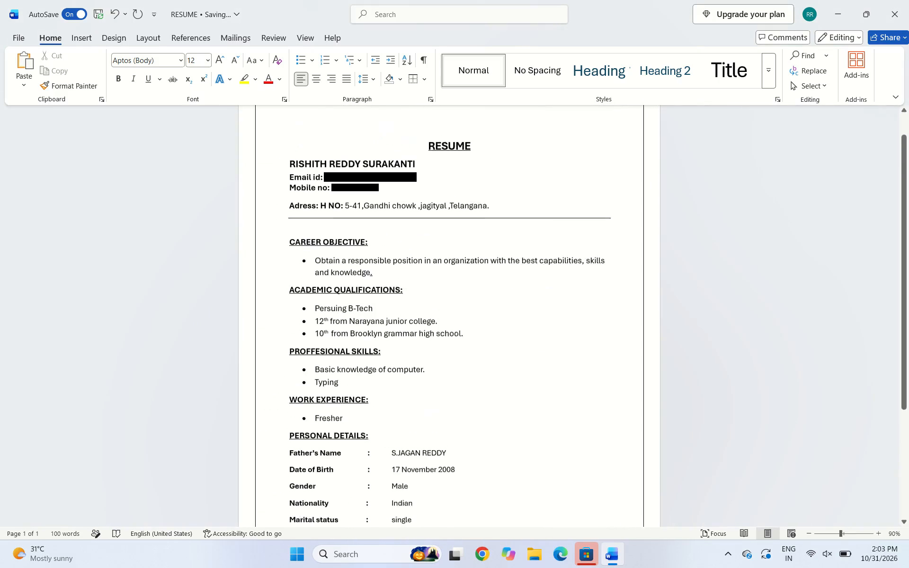
scroll(549, 250, "up", 1)
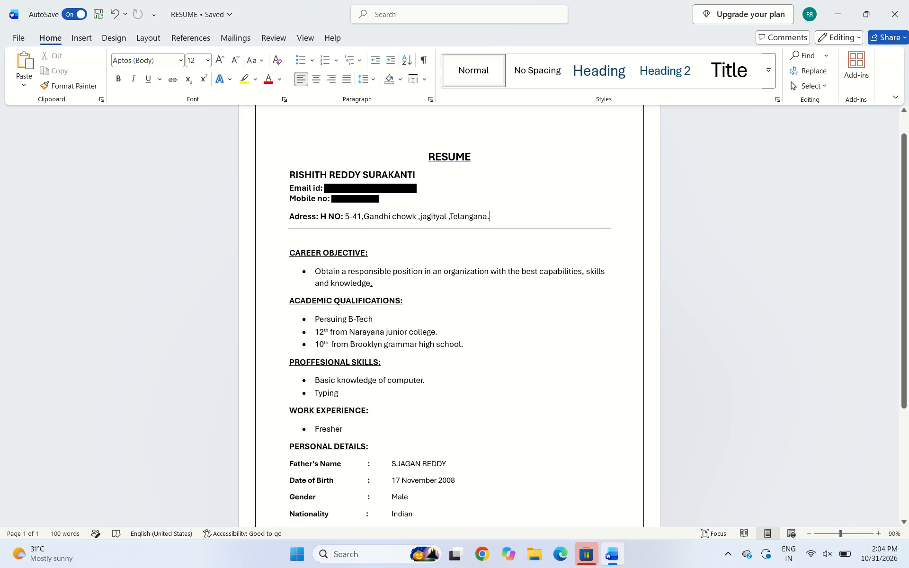
left_click(703, 533)
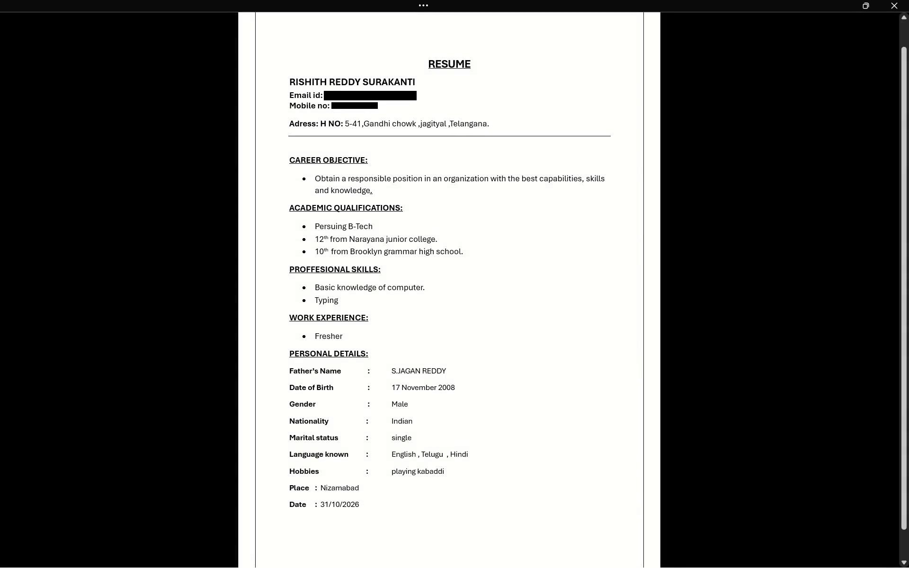
scroll(609, 449, "down", 5, "ctrl")
scroll(609, 449, "up", 2, "ctrl")
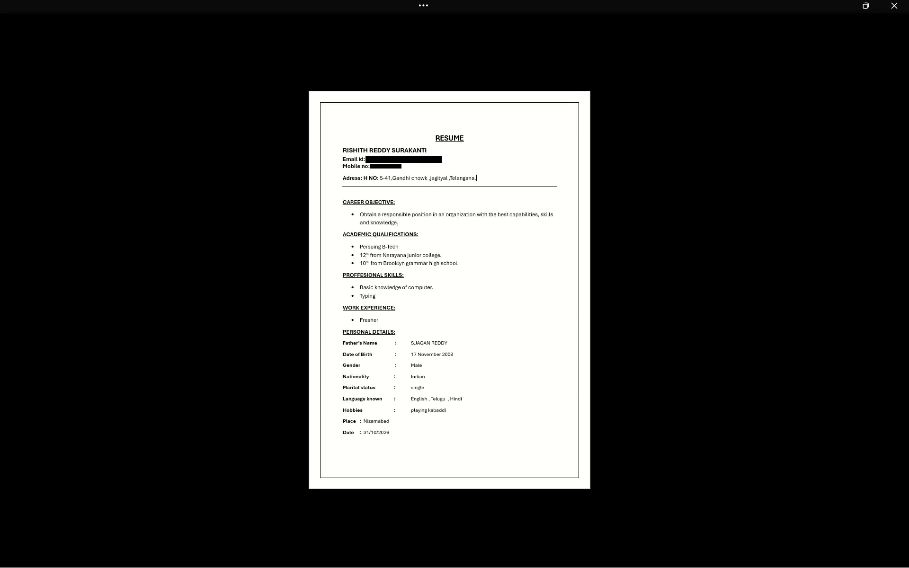
Examine the resume page enlarged to 80% in Focus mode and leave Focus mode.
scroll(609, 449, "up", 2, "ctrl")
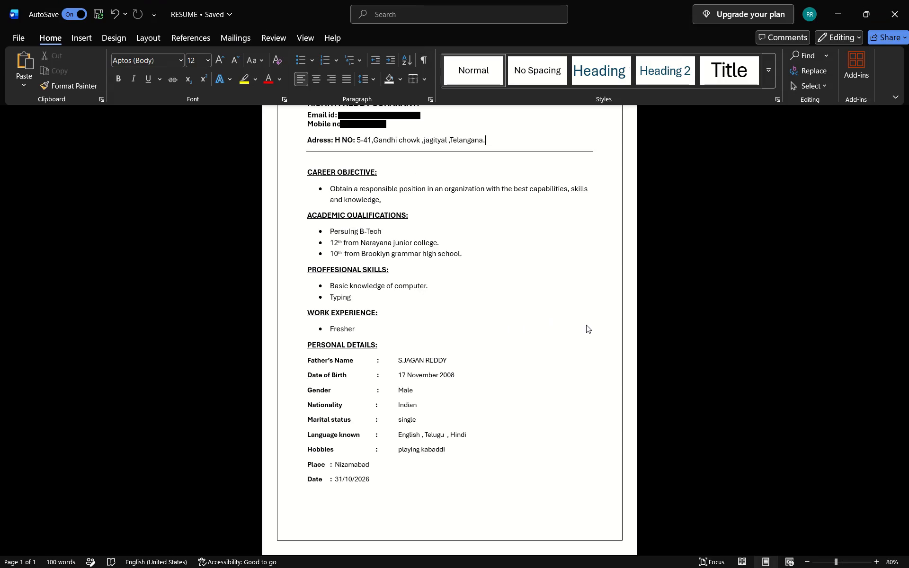
left_click(586, 325)
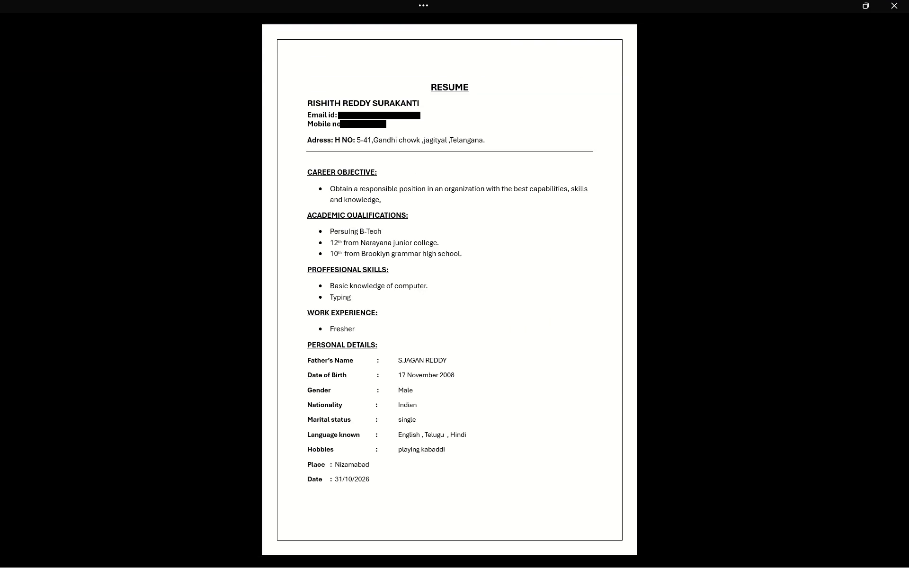
key("Escape")
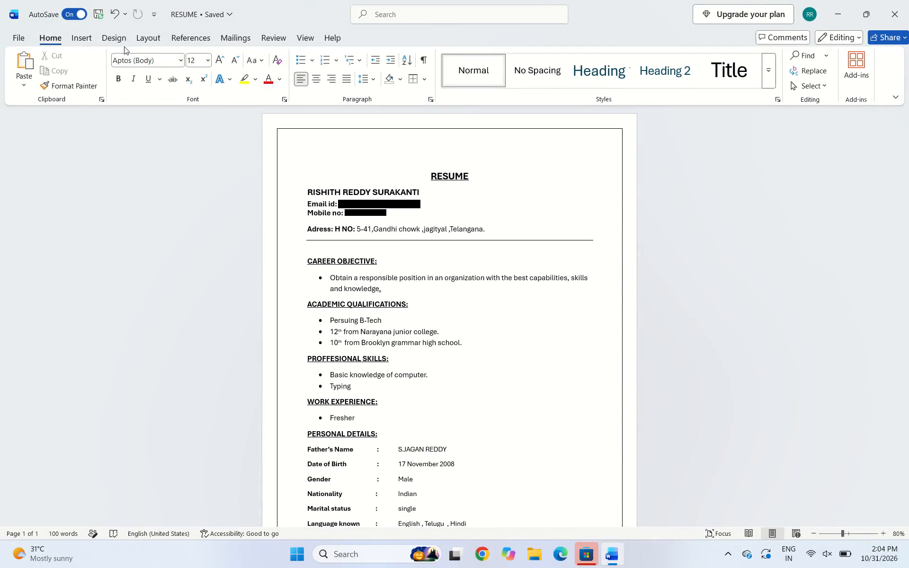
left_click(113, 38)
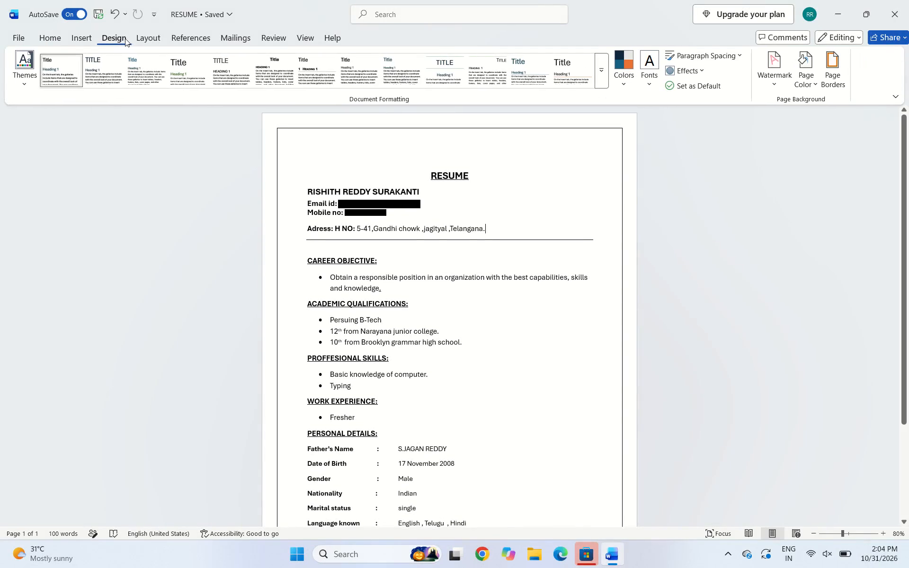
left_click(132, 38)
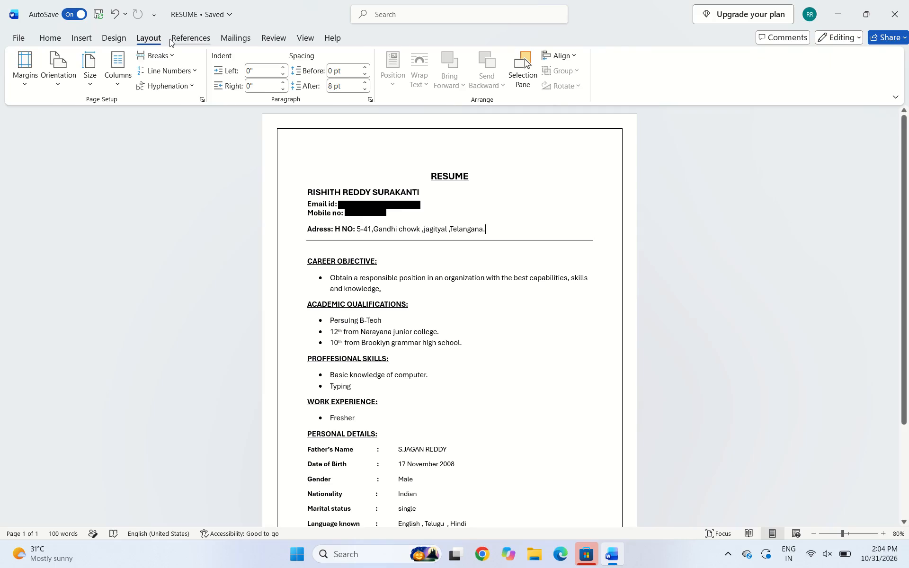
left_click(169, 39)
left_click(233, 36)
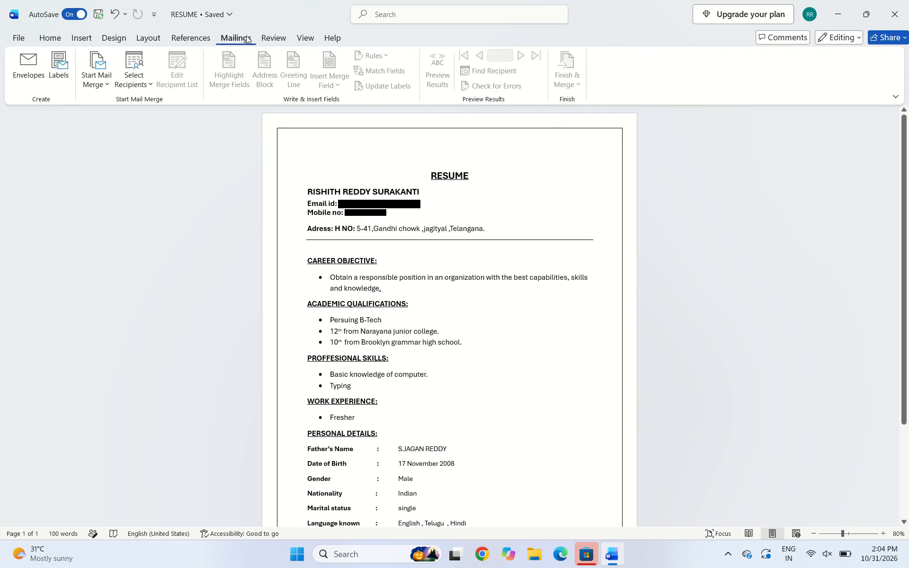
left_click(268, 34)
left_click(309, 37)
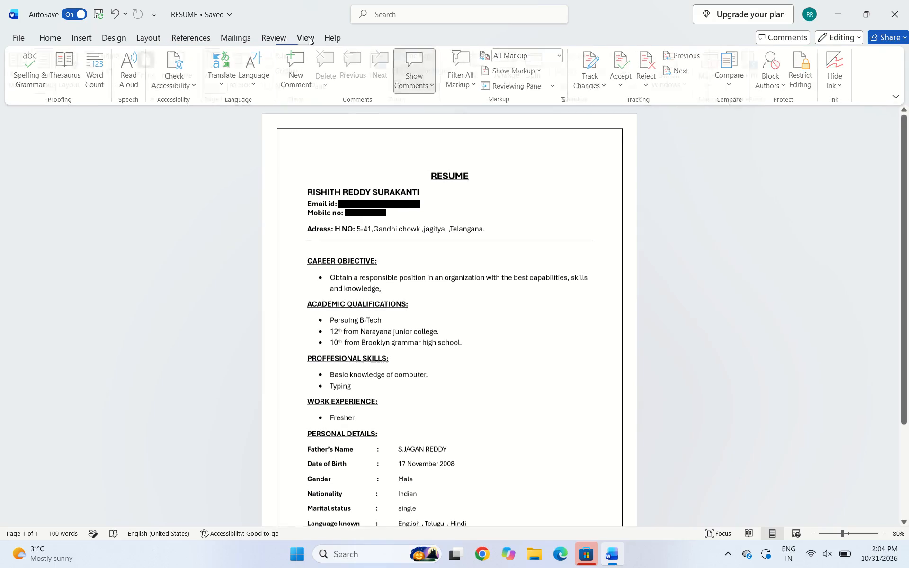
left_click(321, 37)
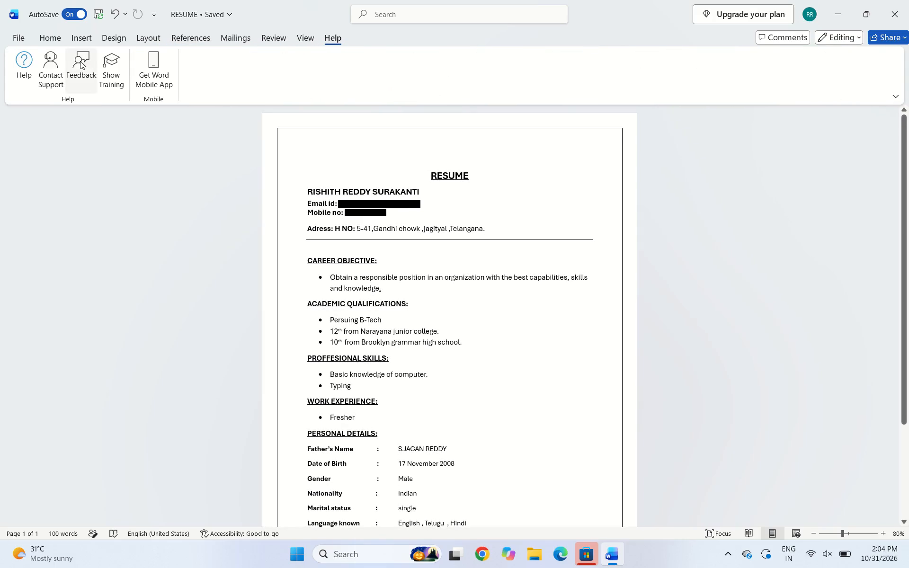
Insert the JPG picture from this device's Pictures folder at the end of the address line.
left_click(75, 37)
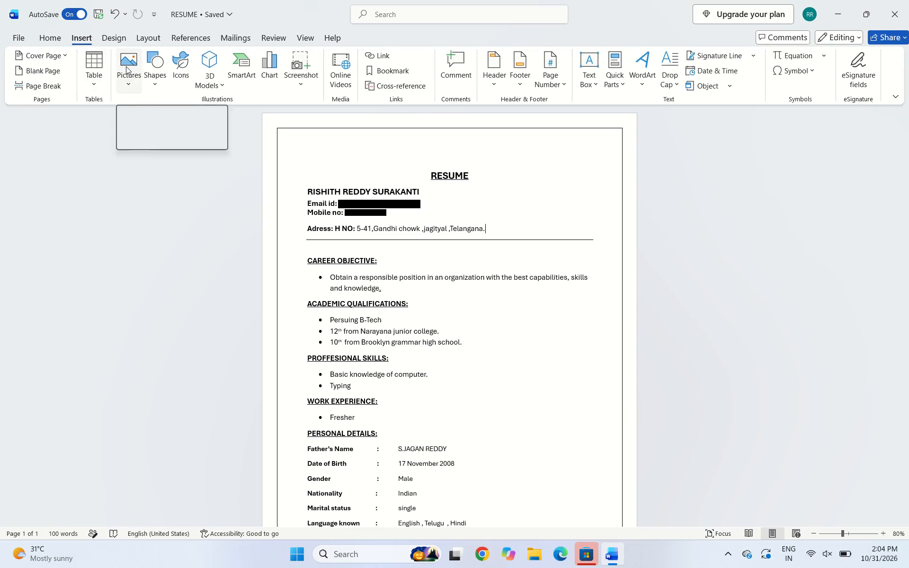
left_click(126, 66)
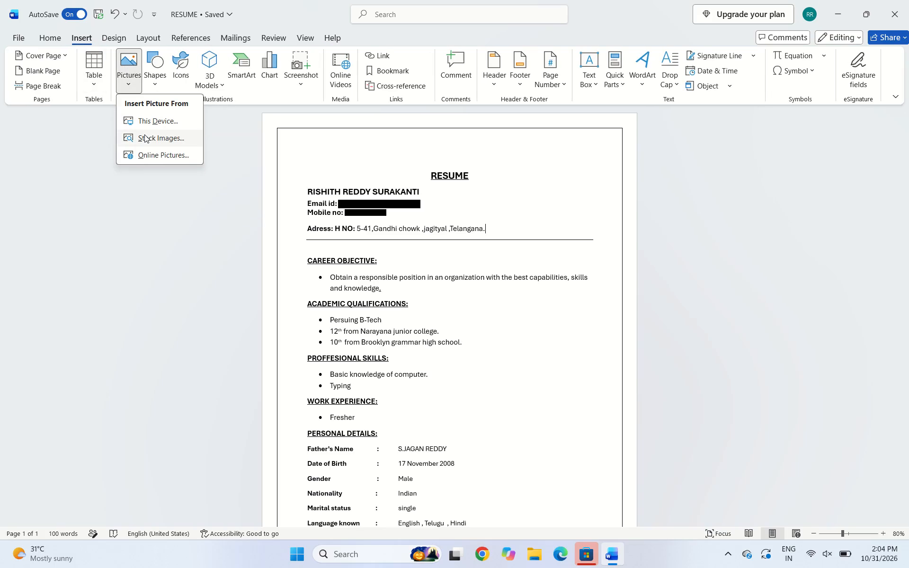
left_click(152, 126)
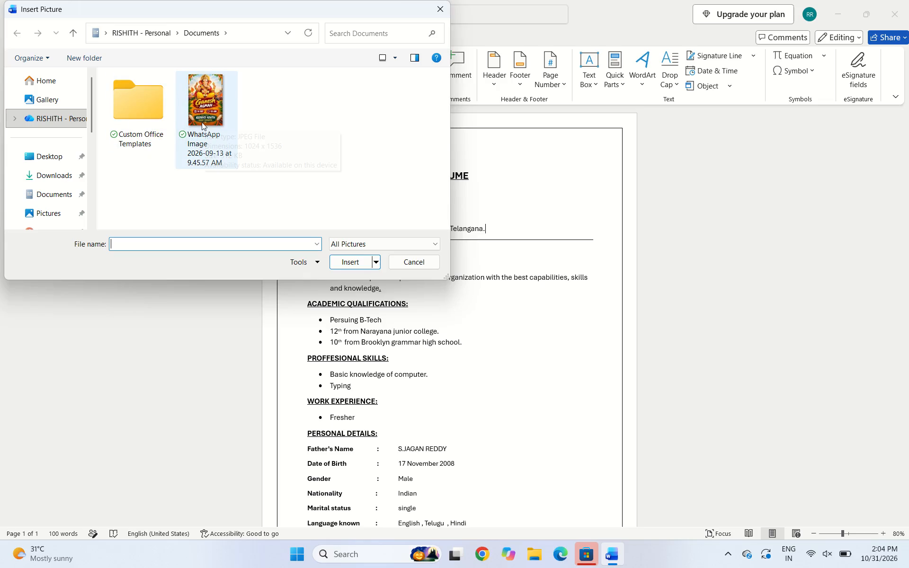
scroll(69, 191, "down", 1)
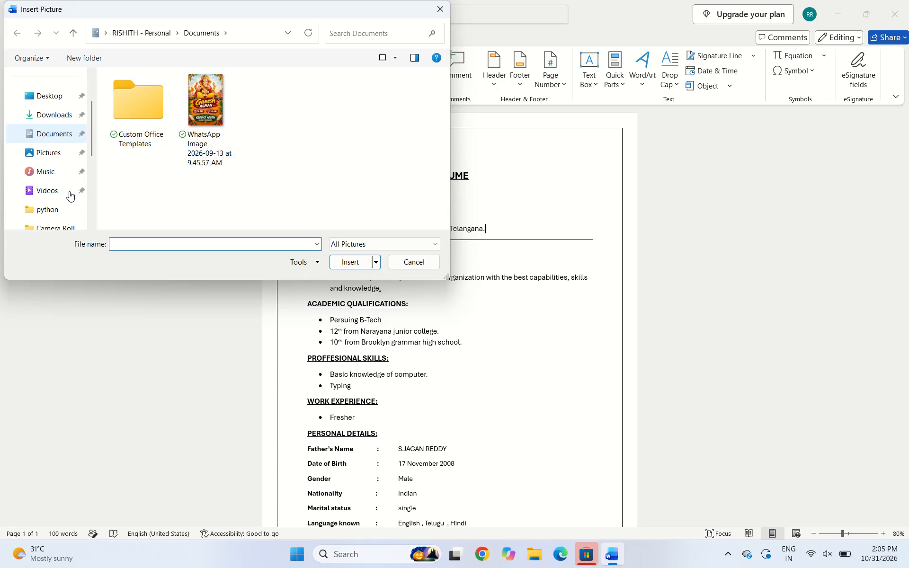
left_click(40, 155)
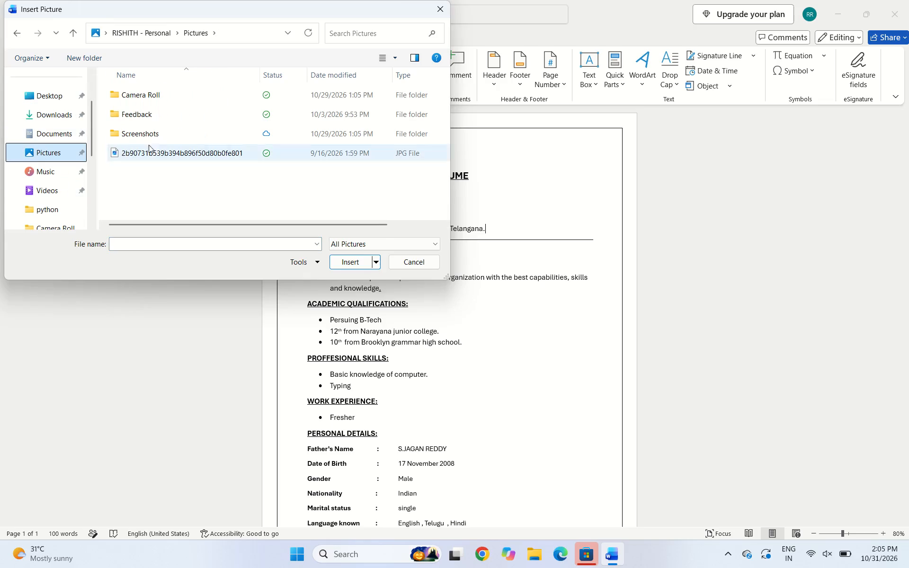
double_click(159, 147)
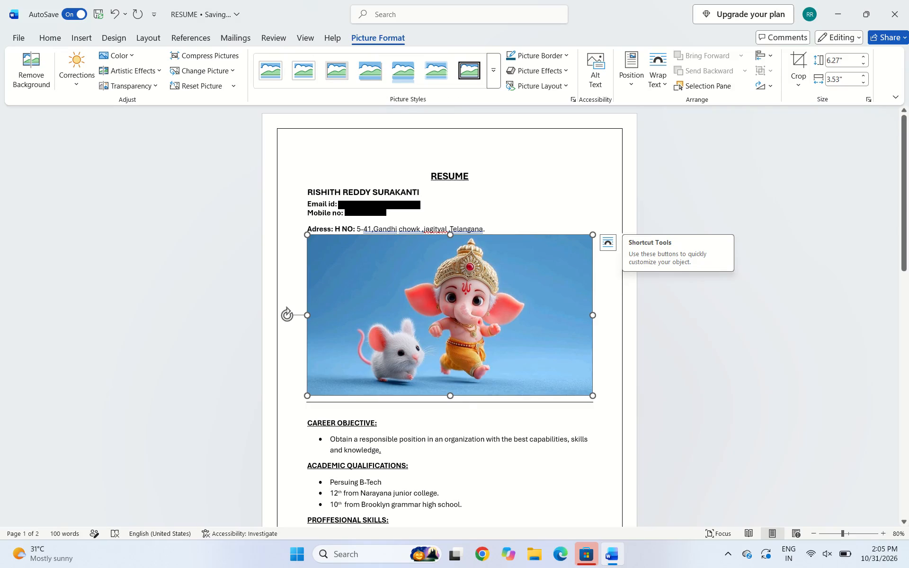
Shrink the inserted picture to about 1.07" wide and 0.67" high so it fits beside the end of the address line.
left_click_drag(448, 391, 458, 331)
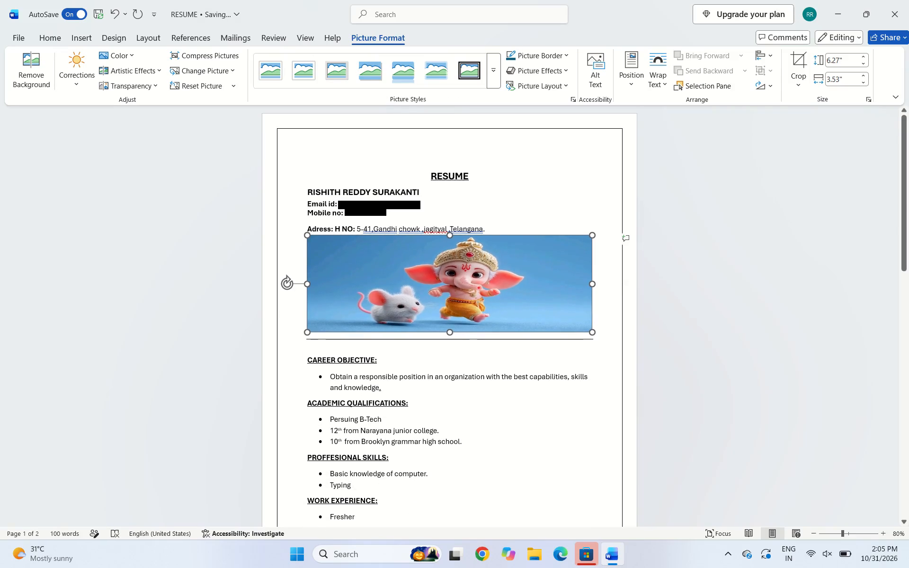
left_click_drag(458, 331, 458, 313)
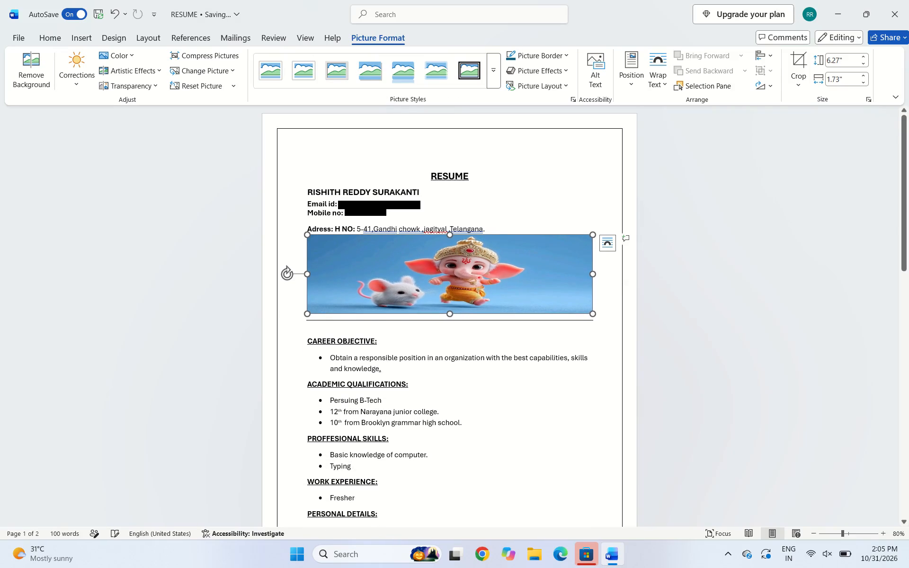
left_click_drag(308, 316, 330, 308)
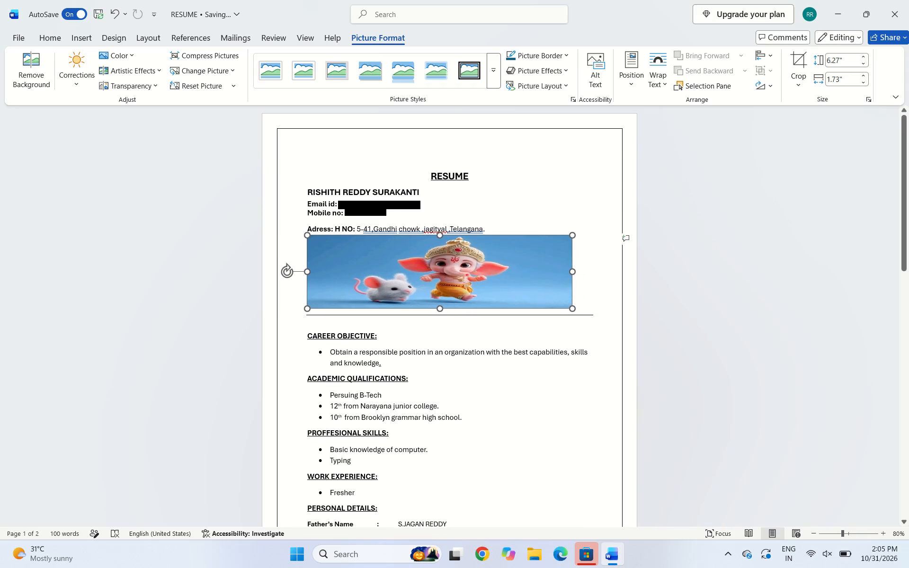
left_click_drag(330, 308, 508, 266)
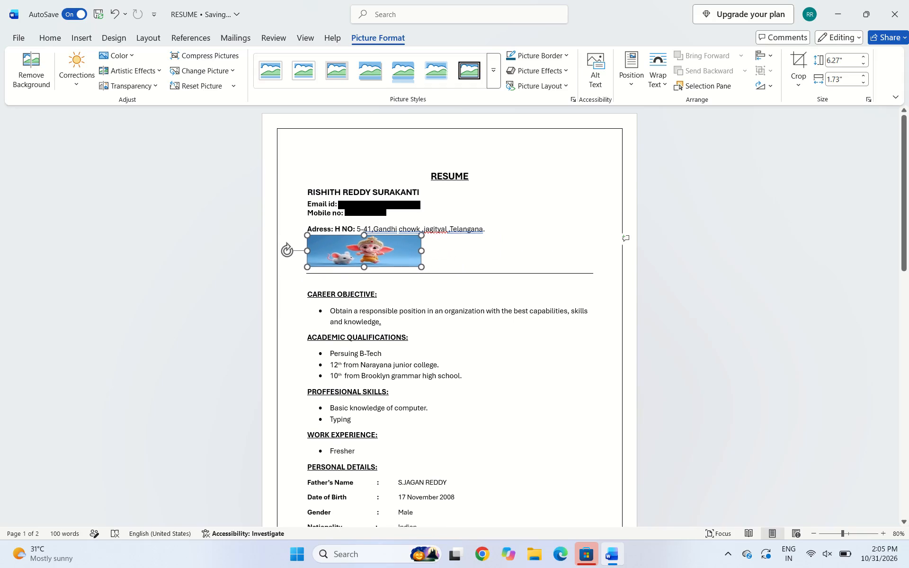
left_click_drag(508, 266, 508, 265)
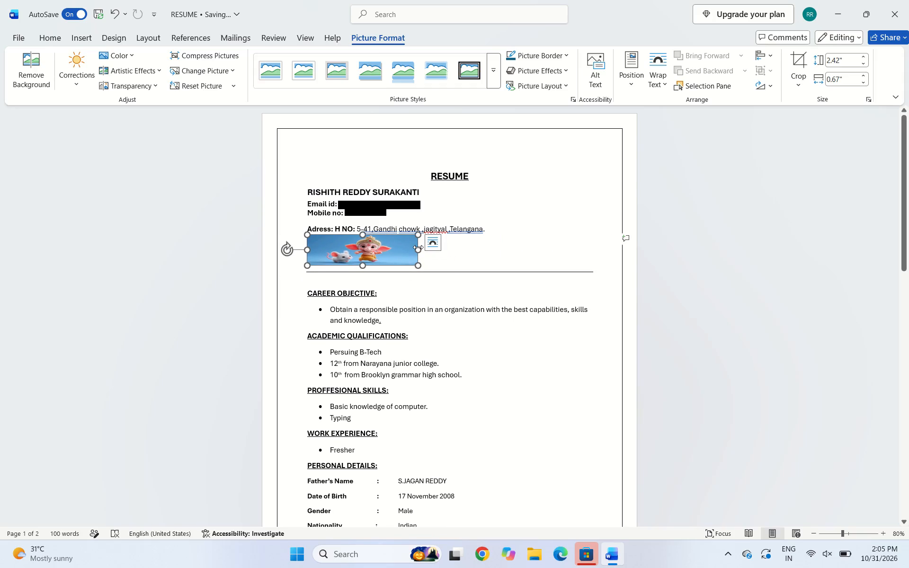
left_click_drag(418, 251, 356, 250)
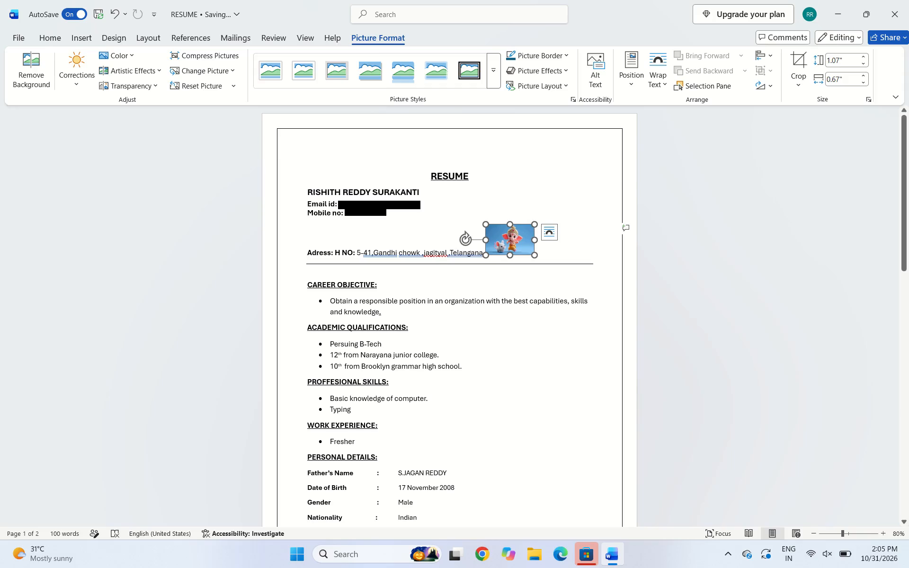
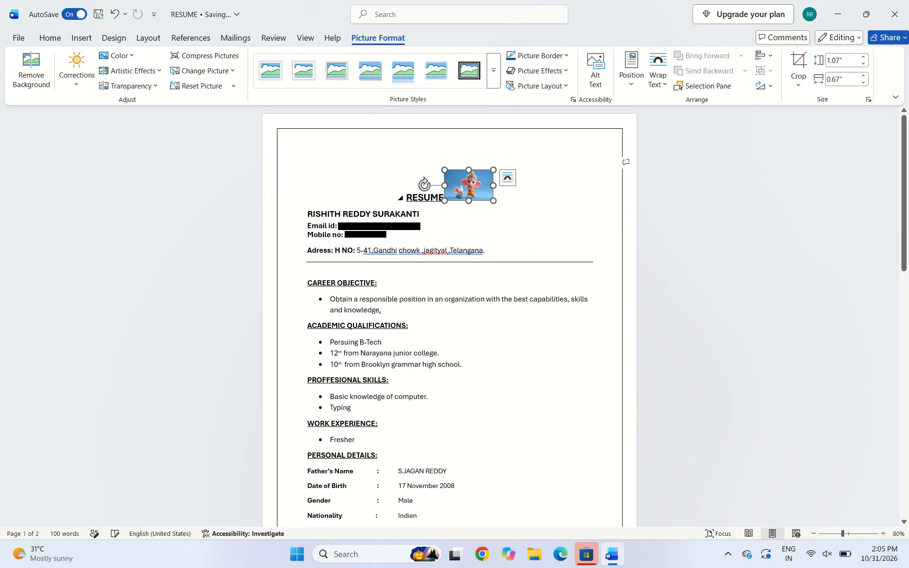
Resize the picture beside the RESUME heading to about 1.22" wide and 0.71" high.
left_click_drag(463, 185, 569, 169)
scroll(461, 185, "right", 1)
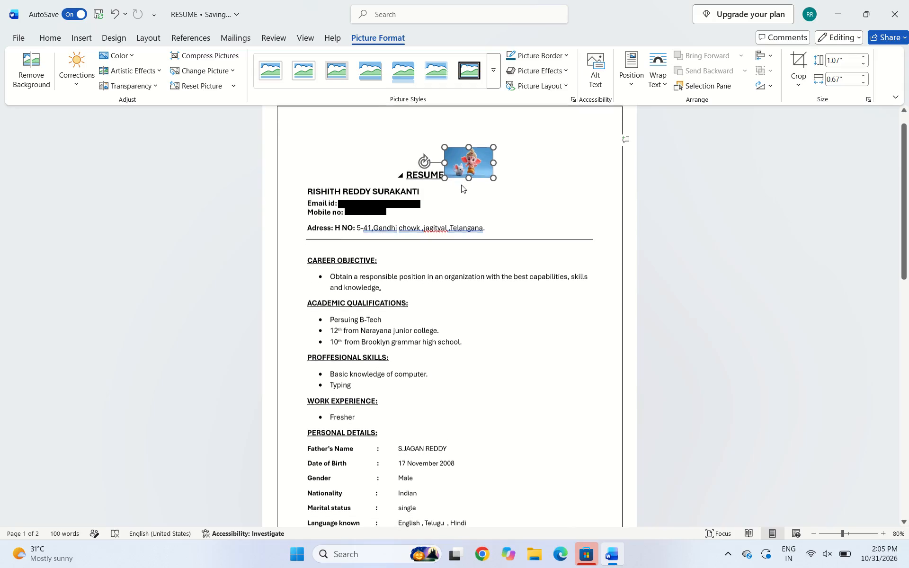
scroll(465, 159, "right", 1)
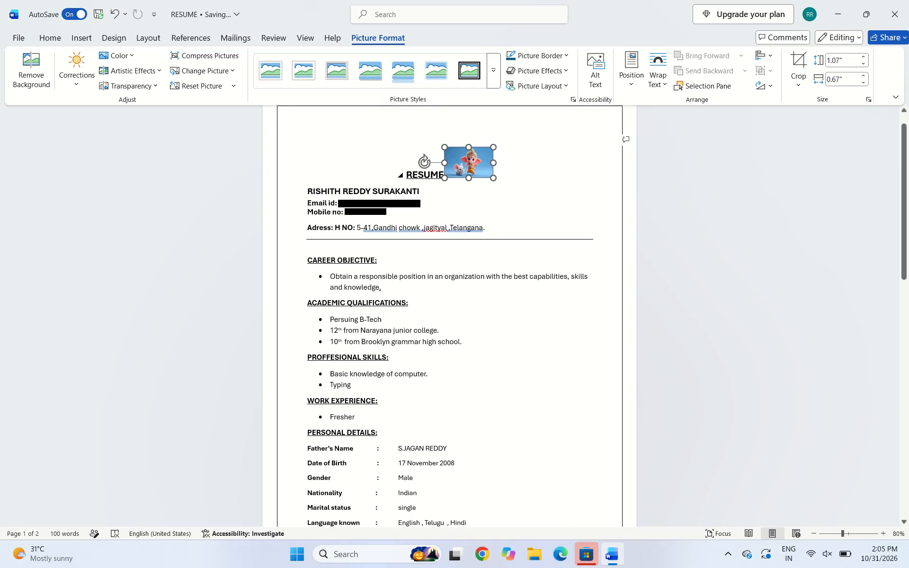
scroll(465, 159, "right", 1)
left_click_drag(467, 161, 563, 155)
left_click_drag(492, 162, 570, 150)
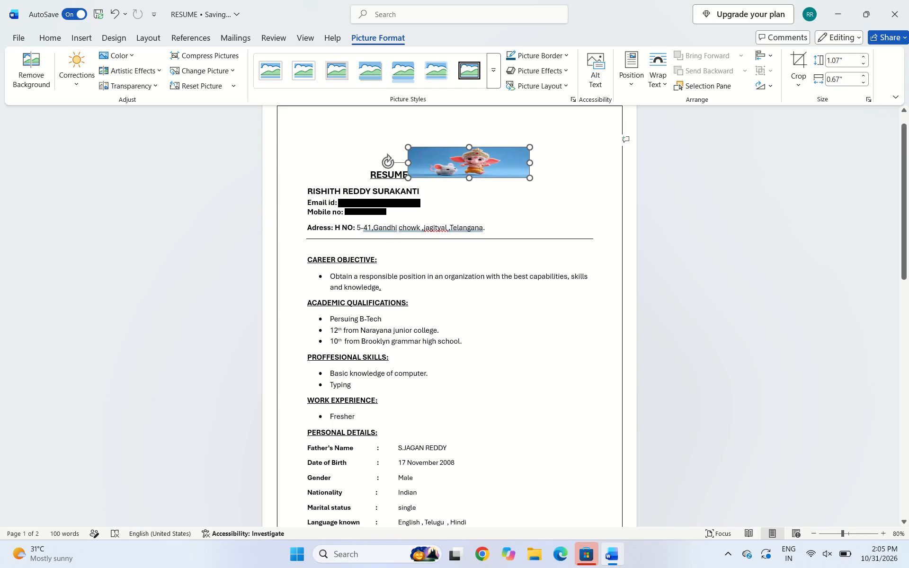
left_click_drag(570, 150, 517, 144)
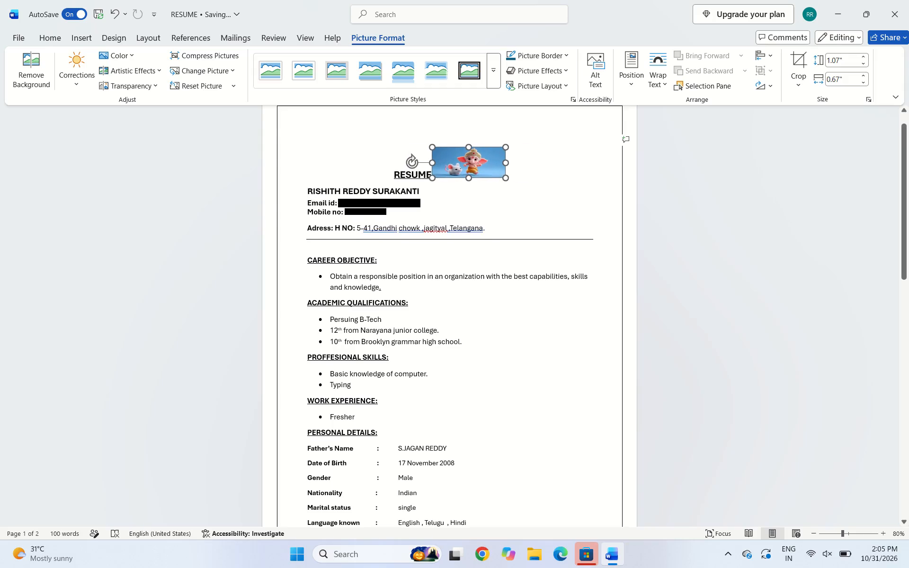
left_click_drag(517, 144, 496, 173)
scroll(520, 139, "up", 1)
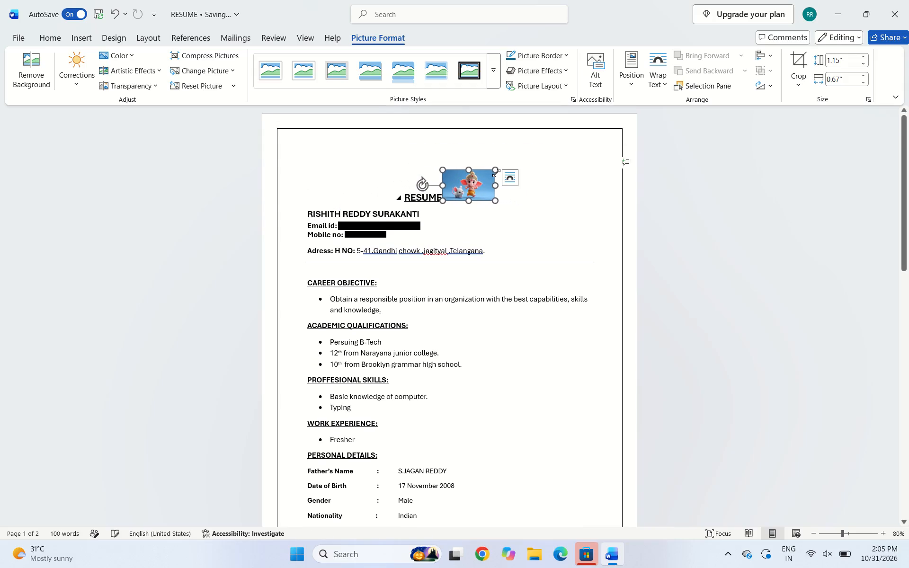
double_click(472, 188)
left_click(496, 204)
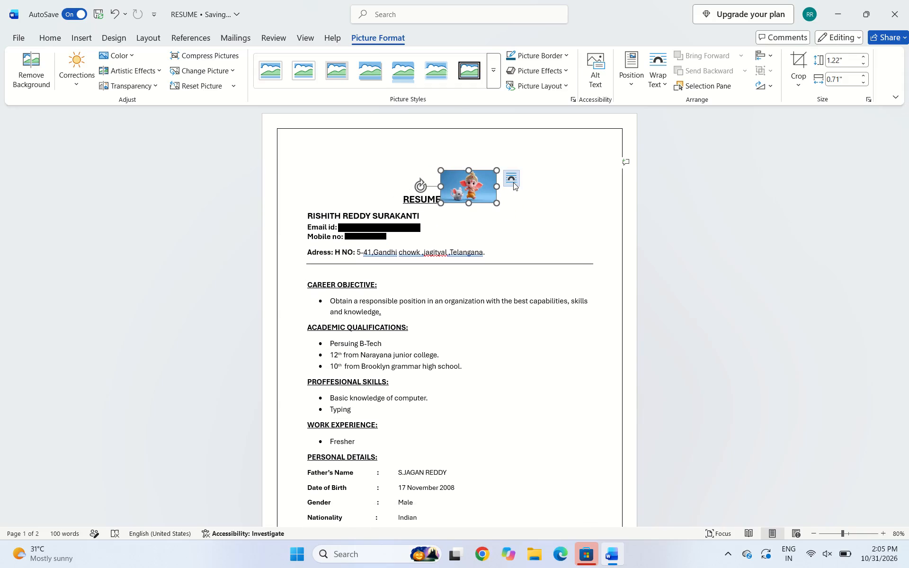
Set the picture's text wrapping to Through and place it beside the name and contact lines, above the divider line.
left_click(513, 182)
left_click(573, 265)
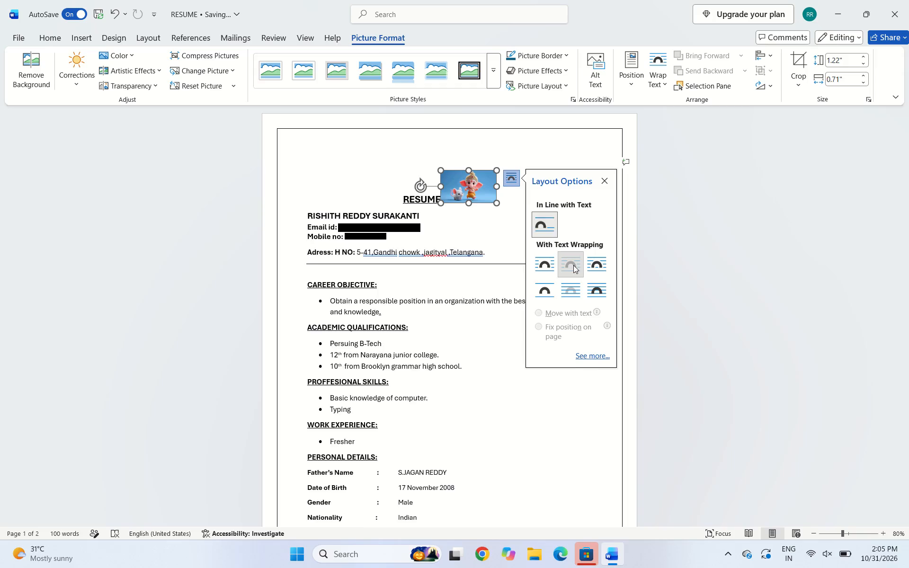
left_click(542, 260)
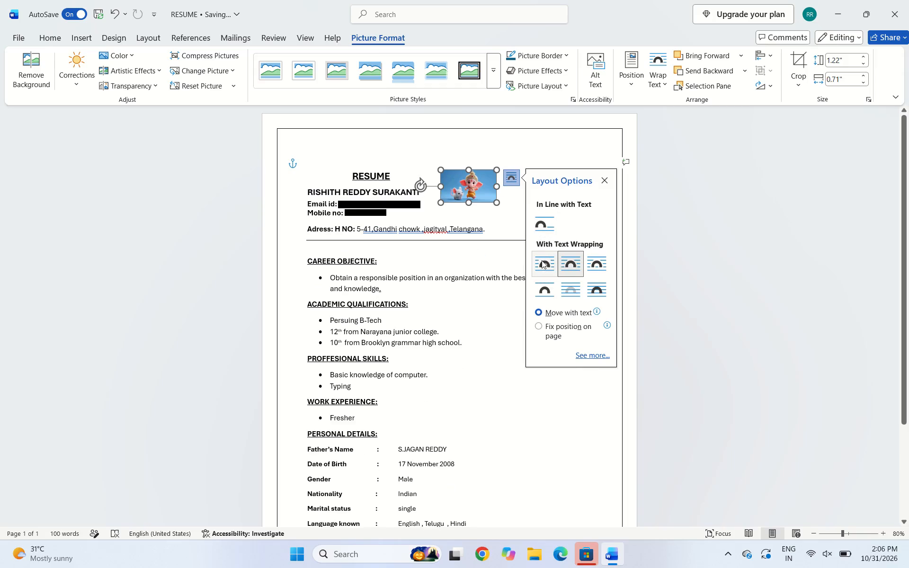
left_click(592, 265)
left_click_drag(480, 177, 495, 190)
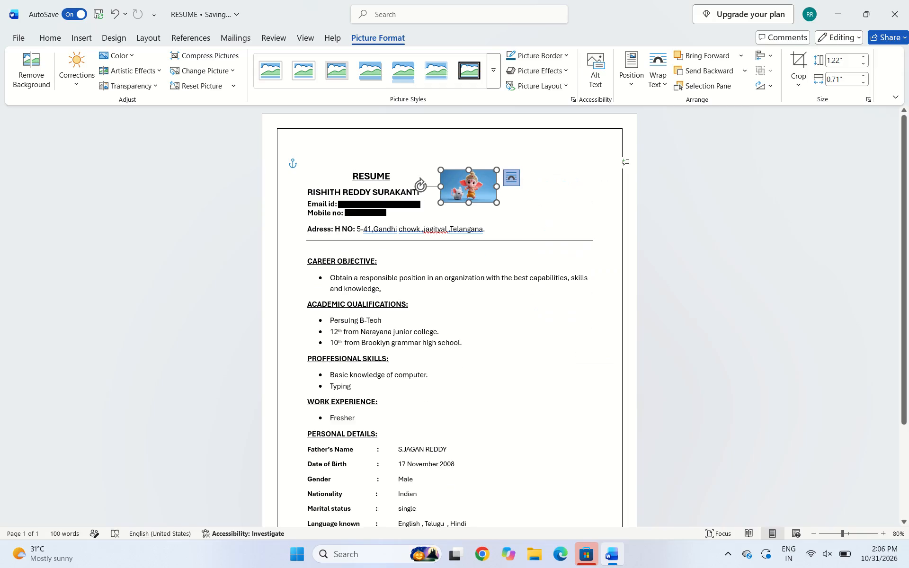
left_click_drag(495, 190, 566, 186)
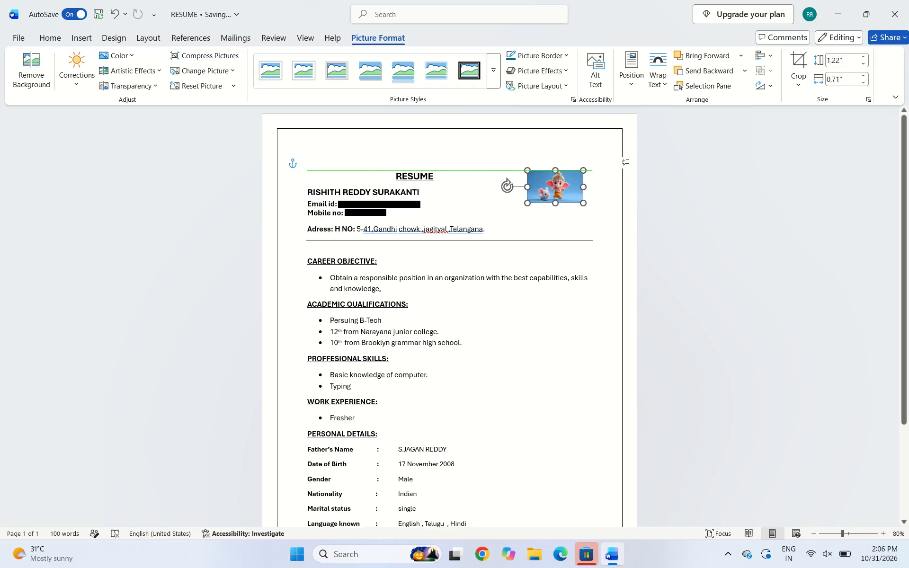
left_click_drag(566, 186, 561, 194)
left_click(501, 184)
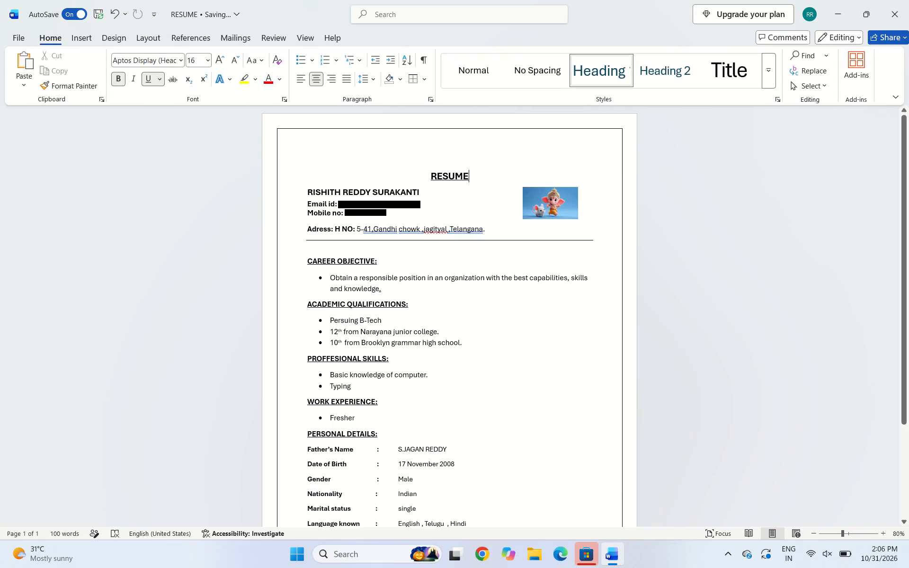
Examine the whole resume page in Focus mode, including the picture beside the contact details, and leave Focus mode.
scroll(454, 209, "down", 2)
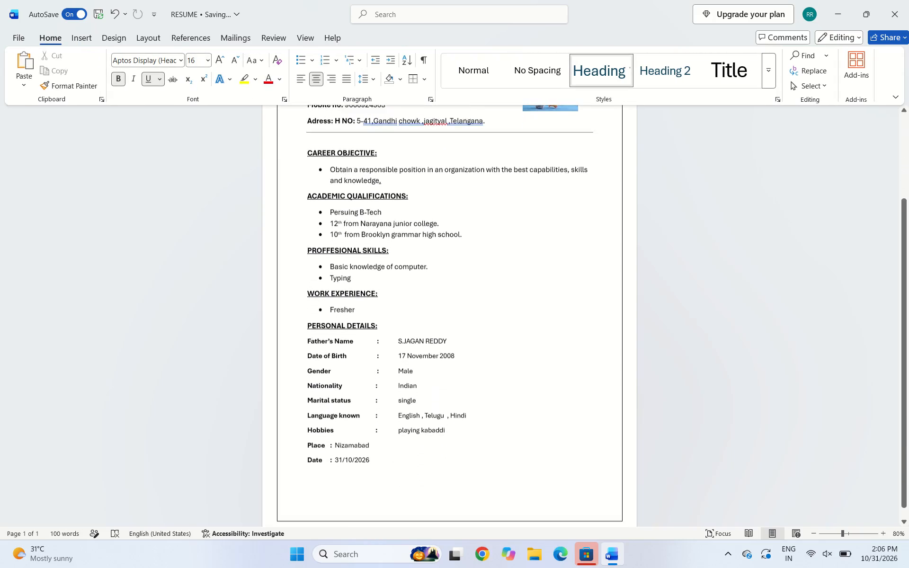
scroll(454, 209, "down", 3)
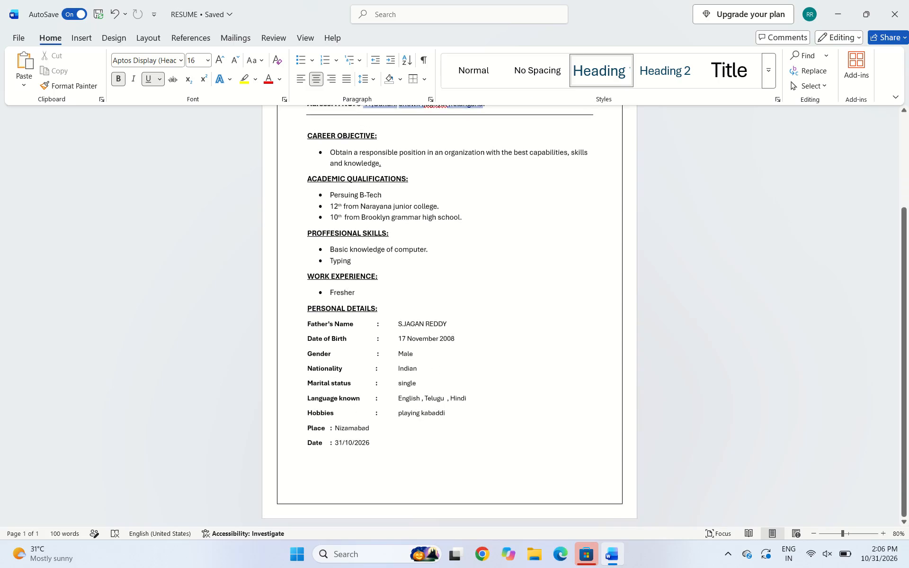
scroll(454, 209, "up", 4)
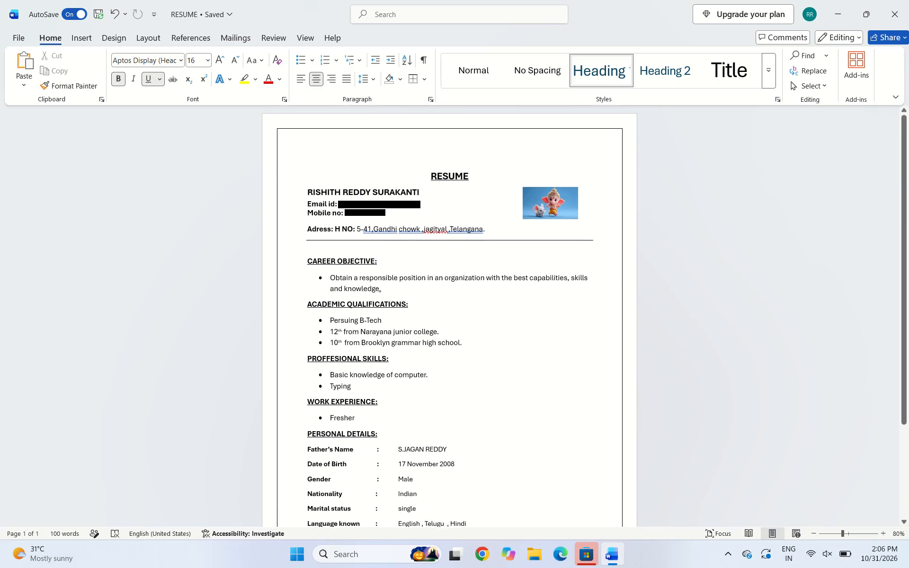
left_click(712, 533)
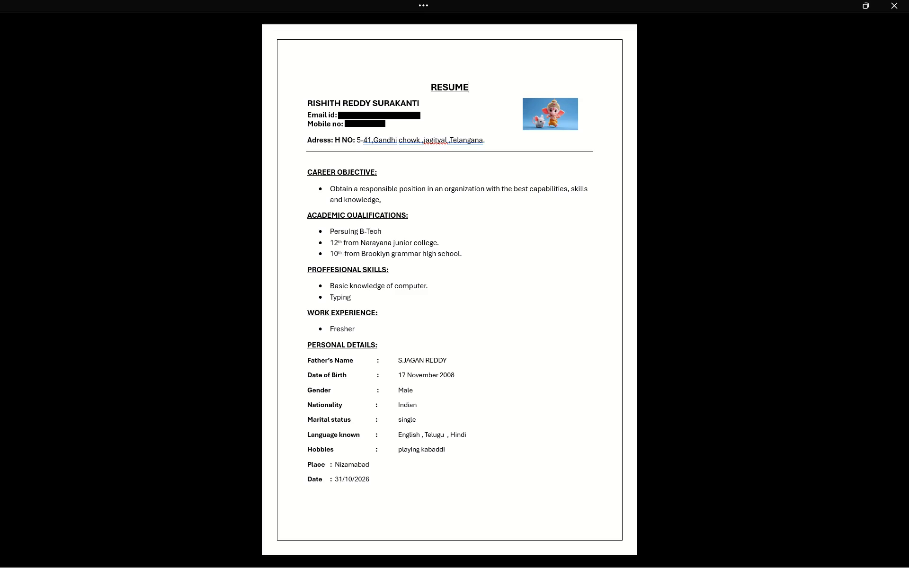
key("Escape")
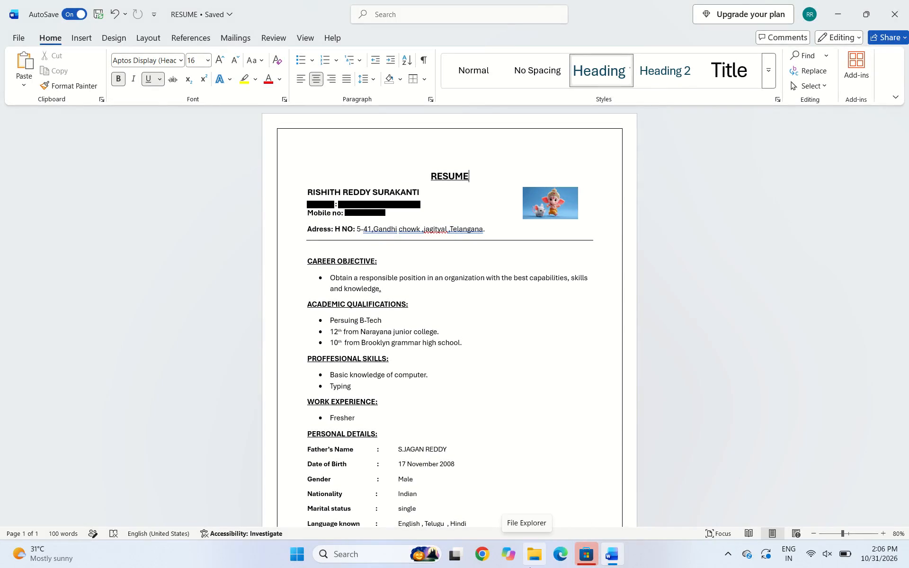
Run the spelling and grammar check and ignore the flagged items in the address line.
key("F7")
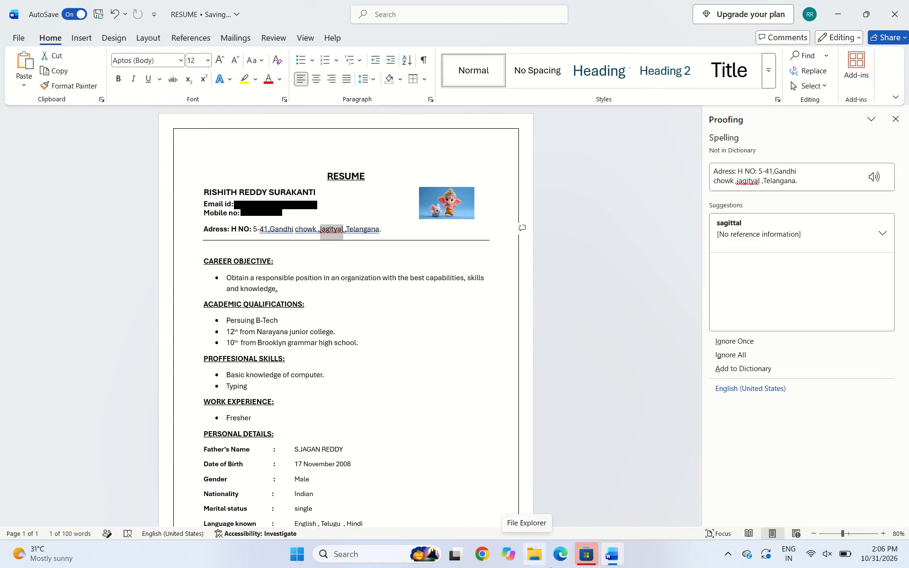
triple_click(732, 354)
left_click(732, 354)
key("Return")
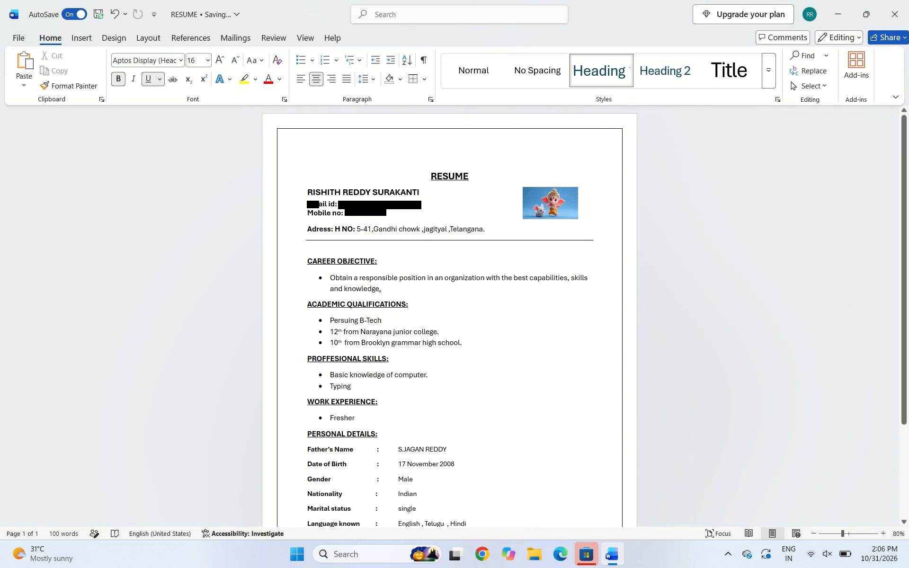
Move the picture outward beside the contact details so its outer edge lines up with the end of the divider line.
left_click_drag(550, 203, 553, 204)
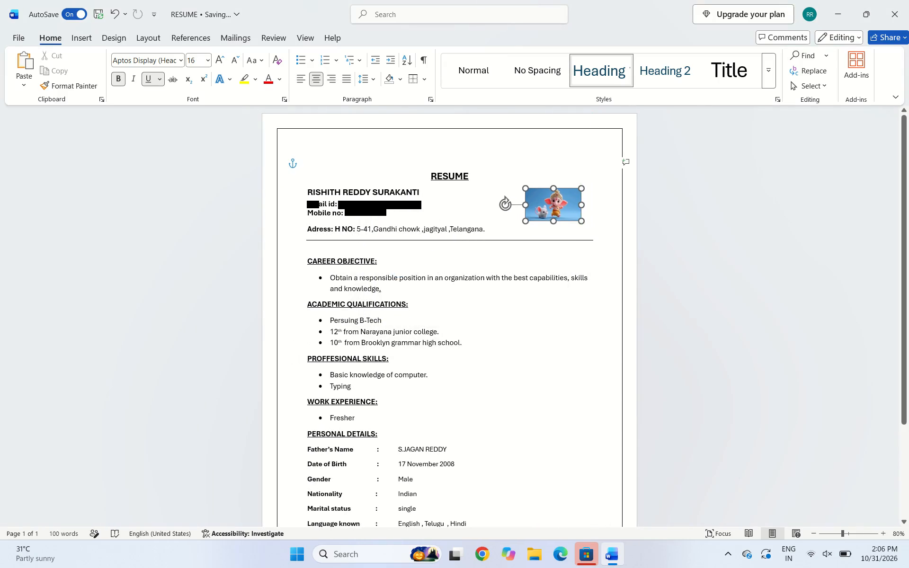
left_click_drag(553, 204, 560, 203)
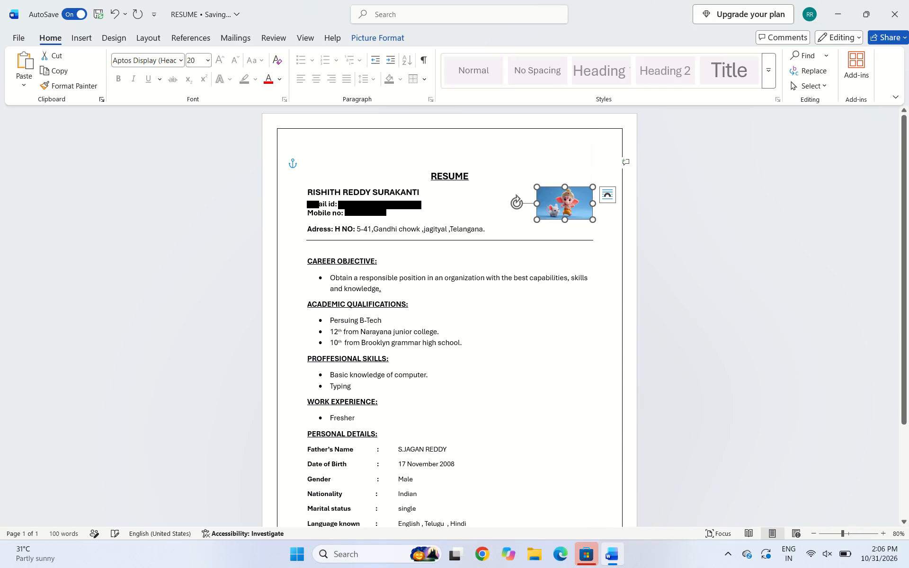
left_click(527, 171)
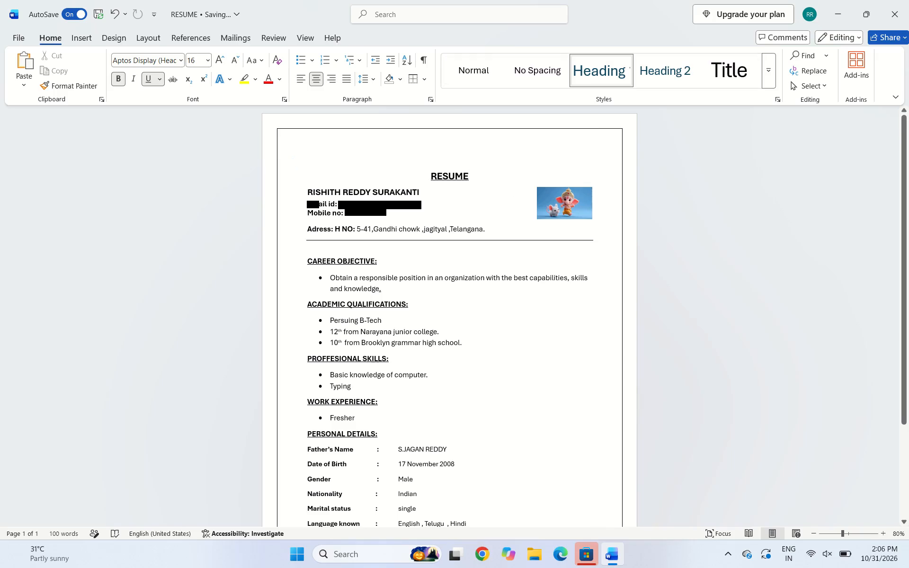
Delete the picture beside the contact details.
left_click(566, 202)
left_click_drag(578, 205, 588, 226)
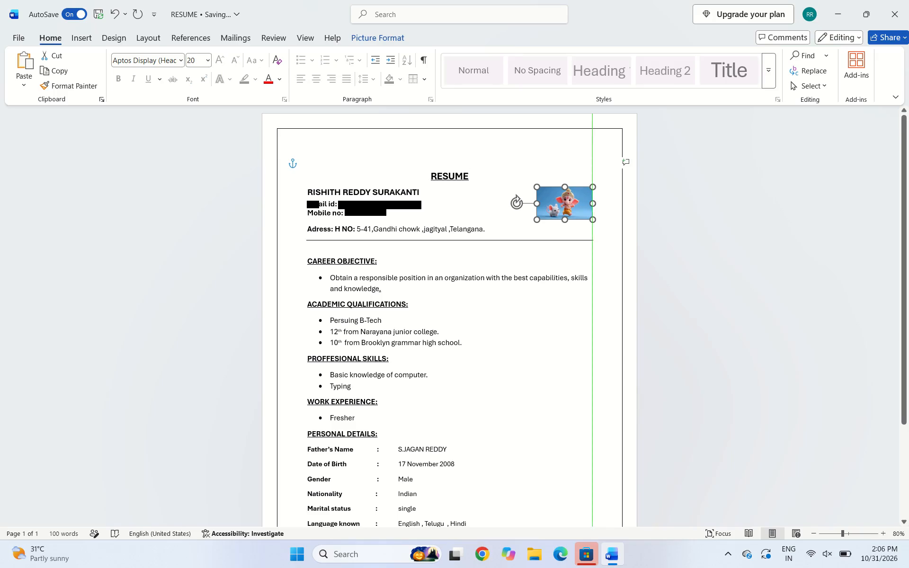
left_click_drag(588, 226, 567, 195)
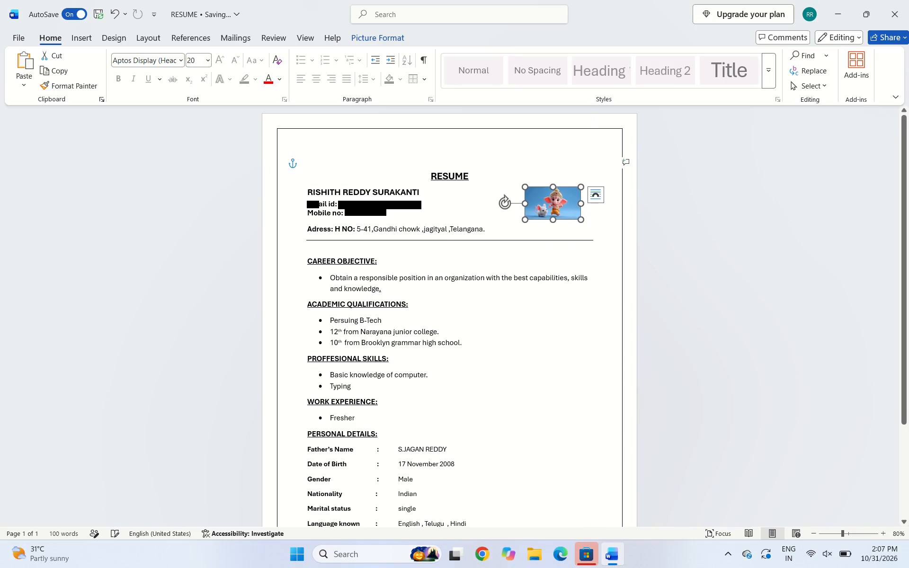
key("Delete")
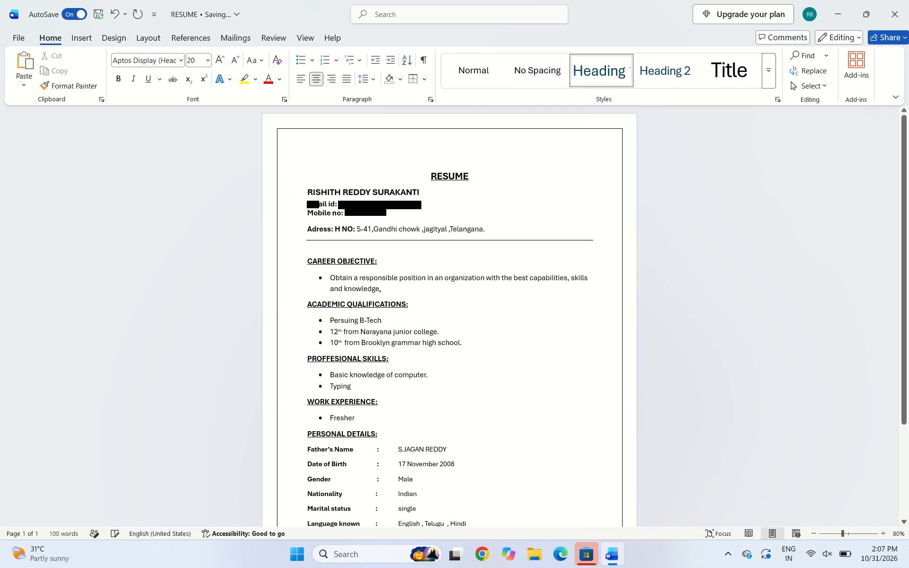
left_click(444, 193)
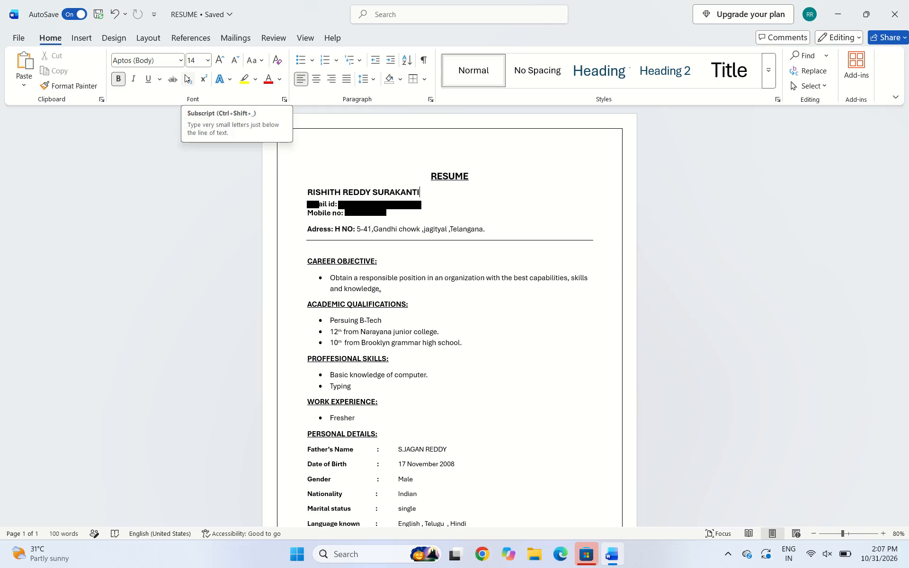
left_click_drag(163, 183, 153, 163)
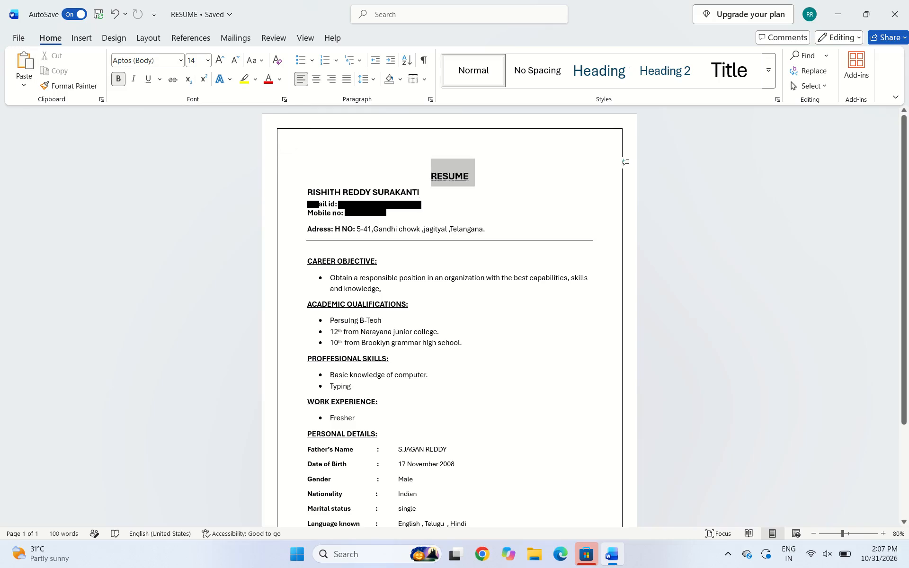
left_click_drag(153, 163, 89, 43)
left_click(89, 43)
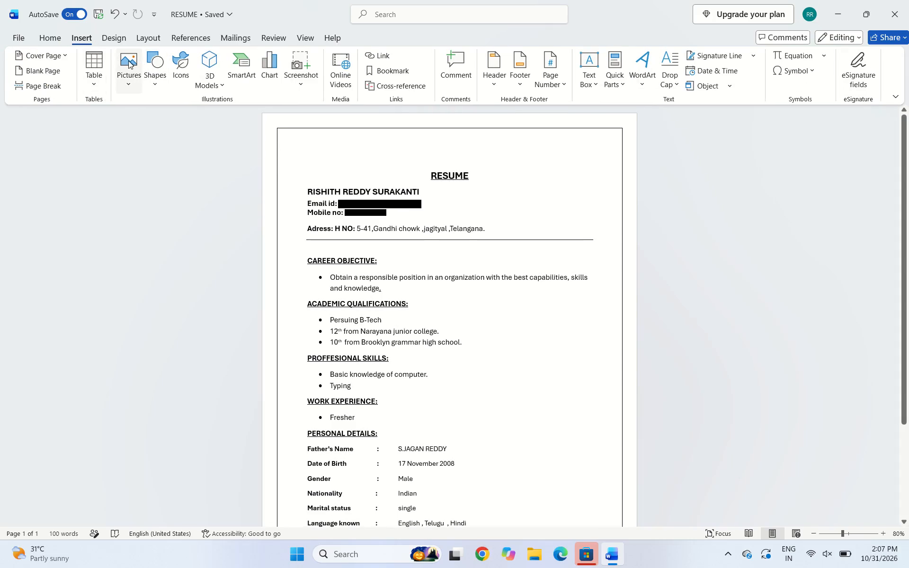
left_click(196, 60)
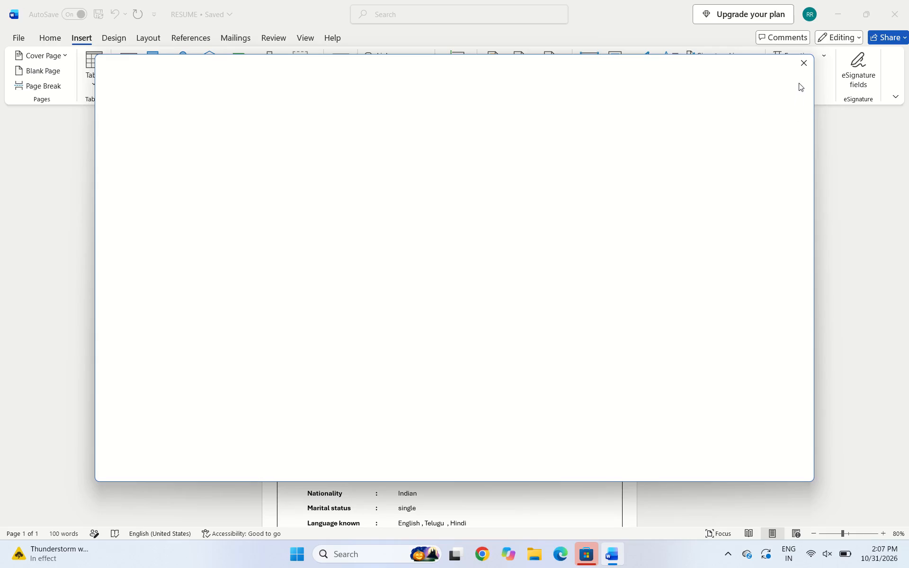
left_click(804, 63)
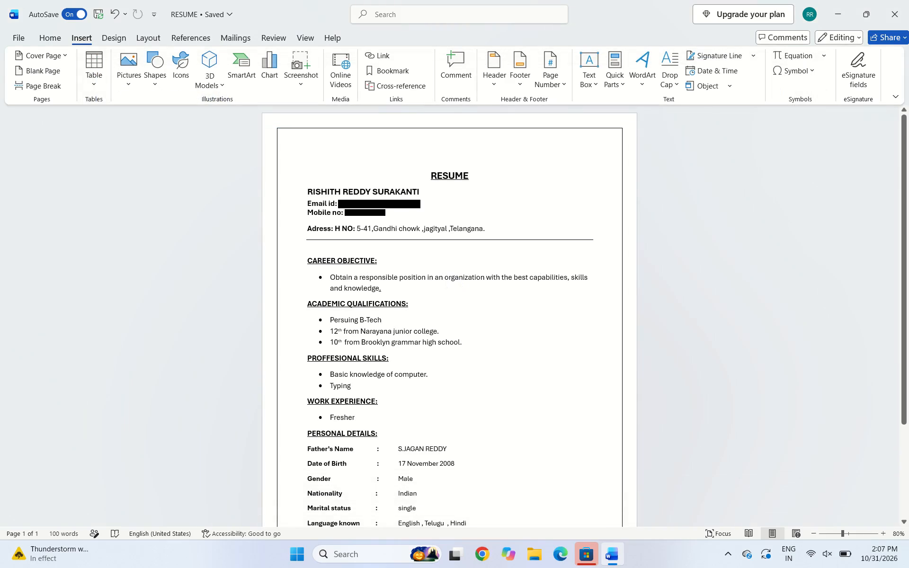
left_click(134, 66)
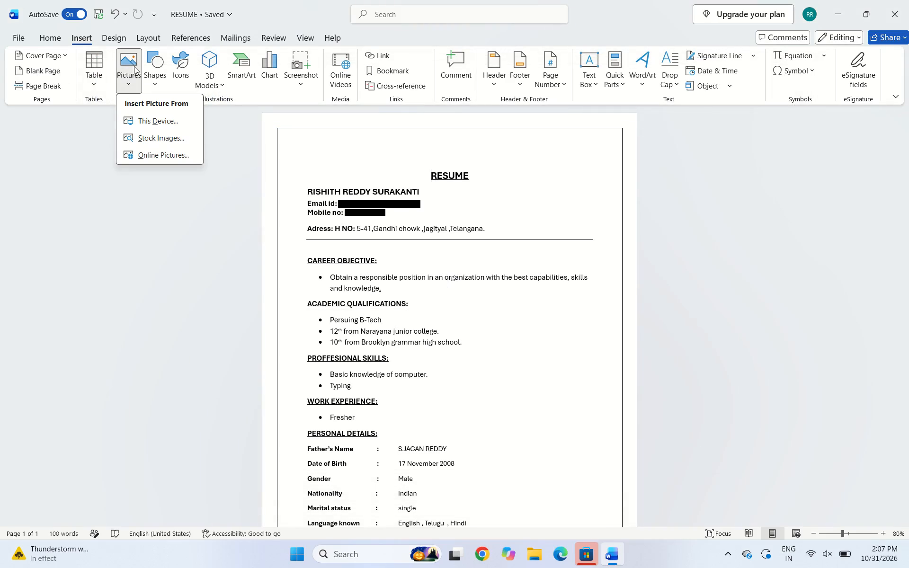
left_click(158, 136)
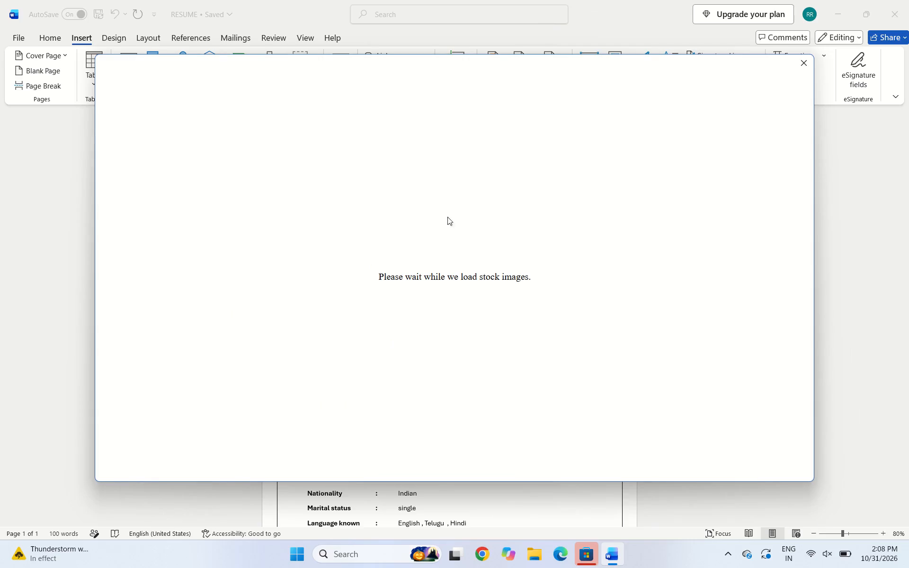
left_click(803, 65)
Open the online picture search and browse its image categories, including the Woman category.
left_click(121, 58)
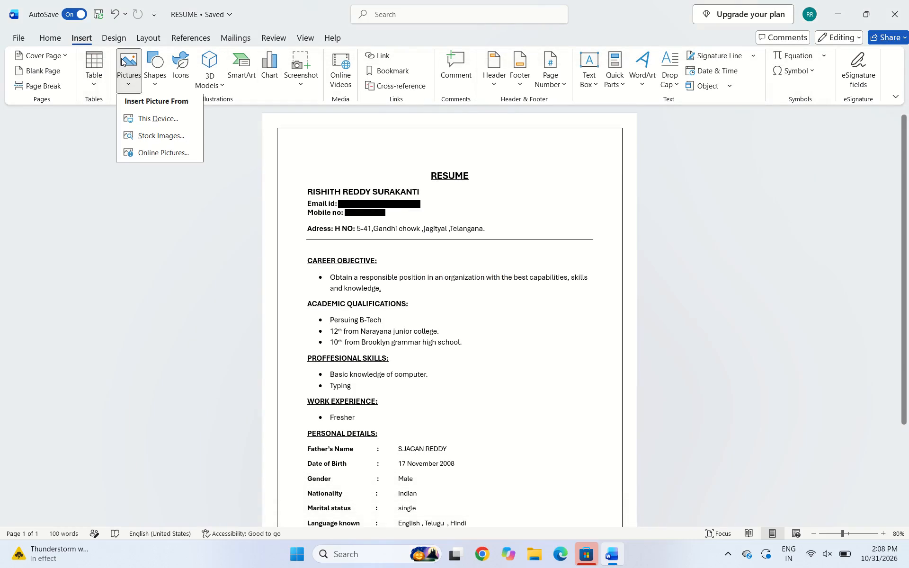
left_click(160, 158)
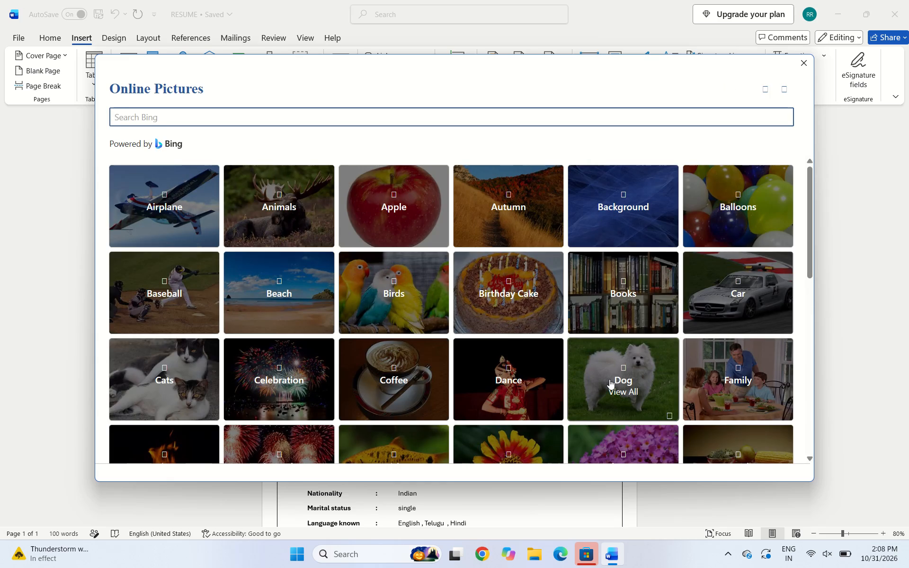
scroll(609, 379, "down", 5)
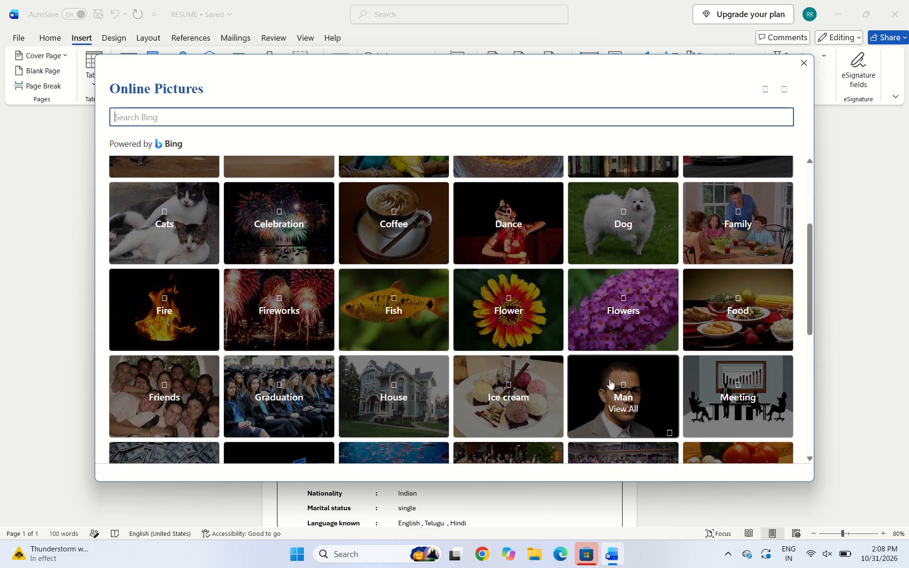
scroll(609, 379, "down", 11)
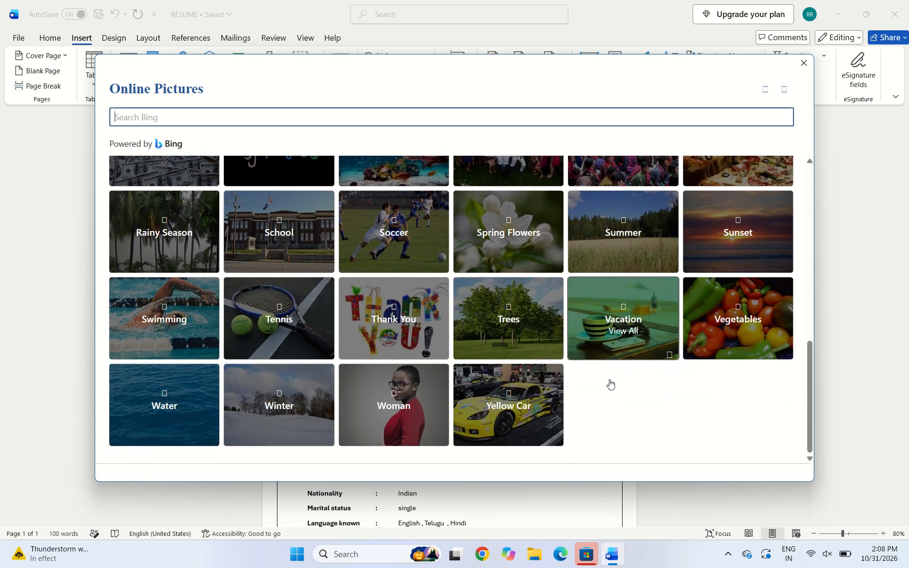
scroll(609, 379, "down", 1)
scroll(609, 379, "up", 1)
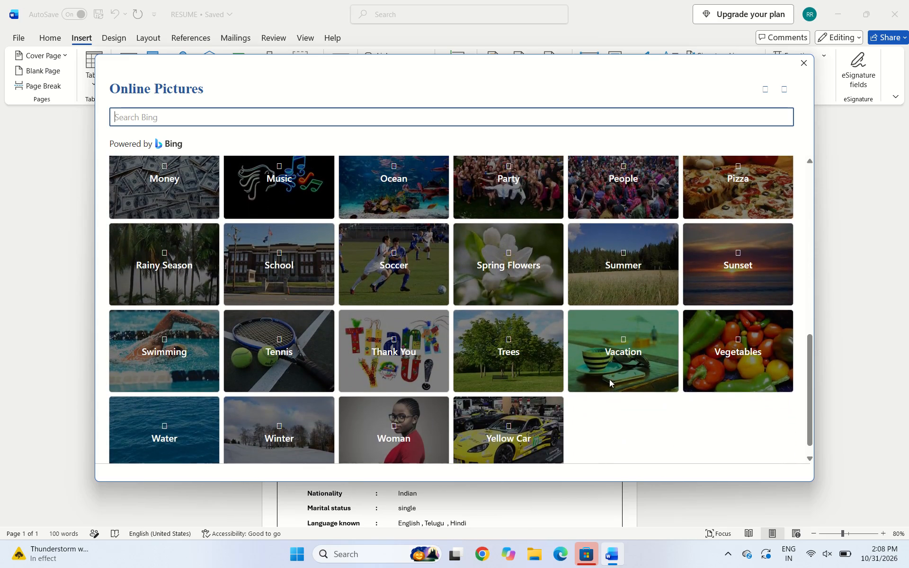
scroll(609, 379, "up", 1)
left_click(426, 418)
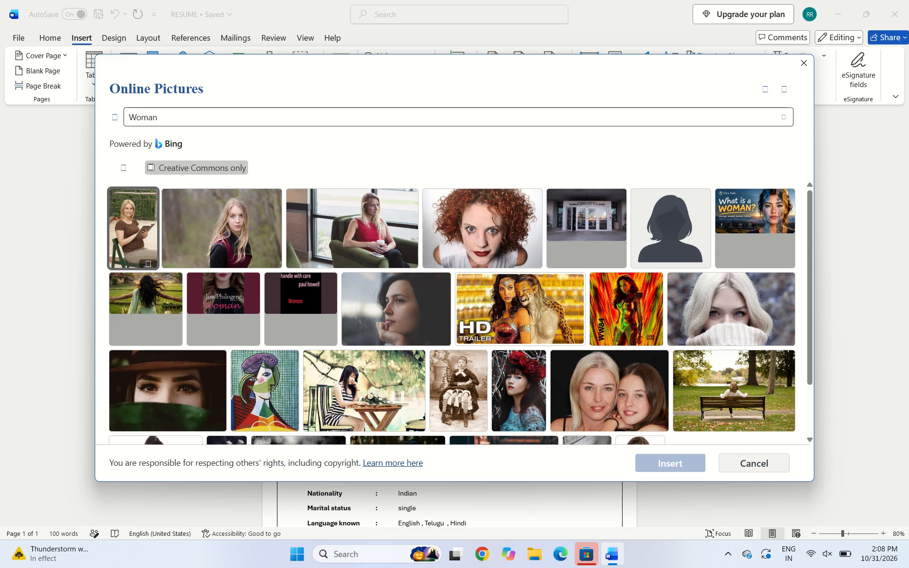
Search online pictures for "man" and insert the close-up portrait of the dark-haired man against a blue sky.
left_click(139, 119)
key("BackSpace")
key("BackSpace")
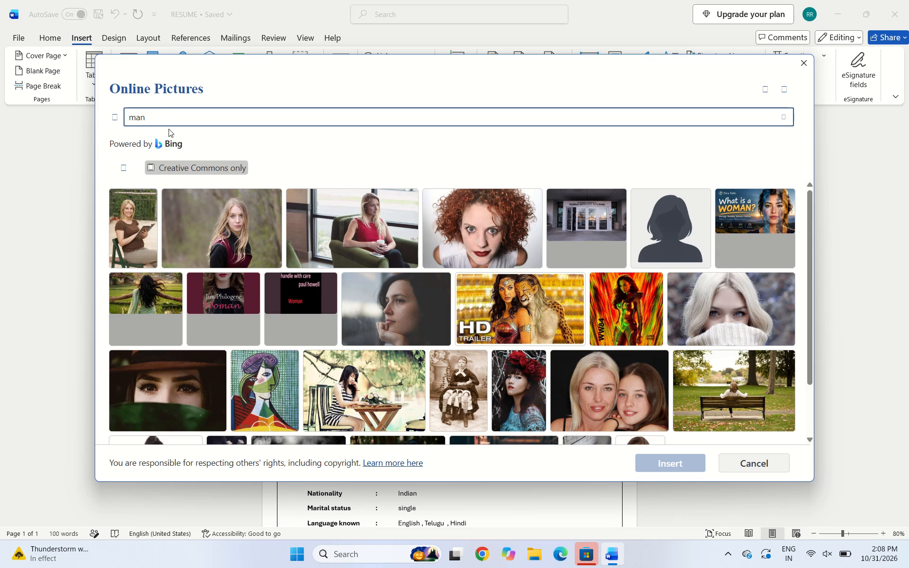
left_click(165, 115)
key("Return")
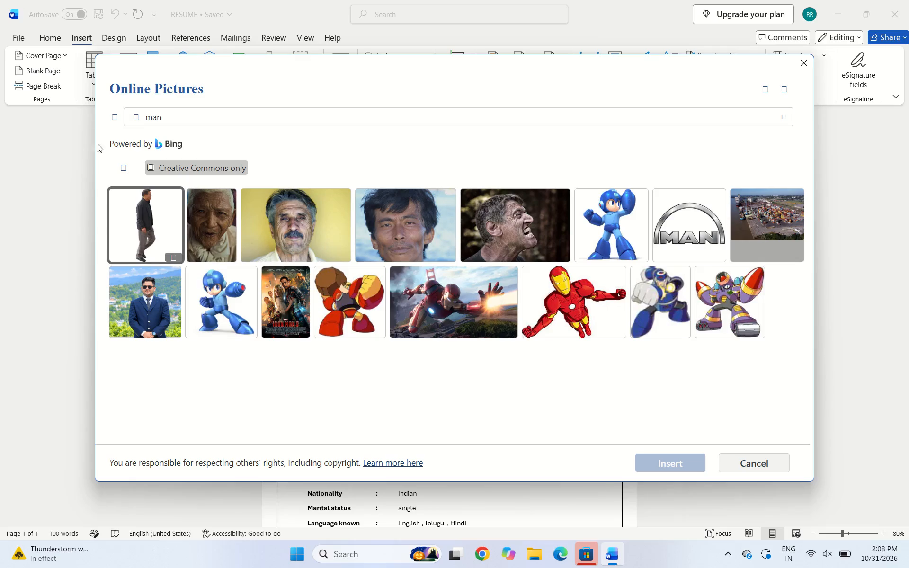
left_click(402, 226)
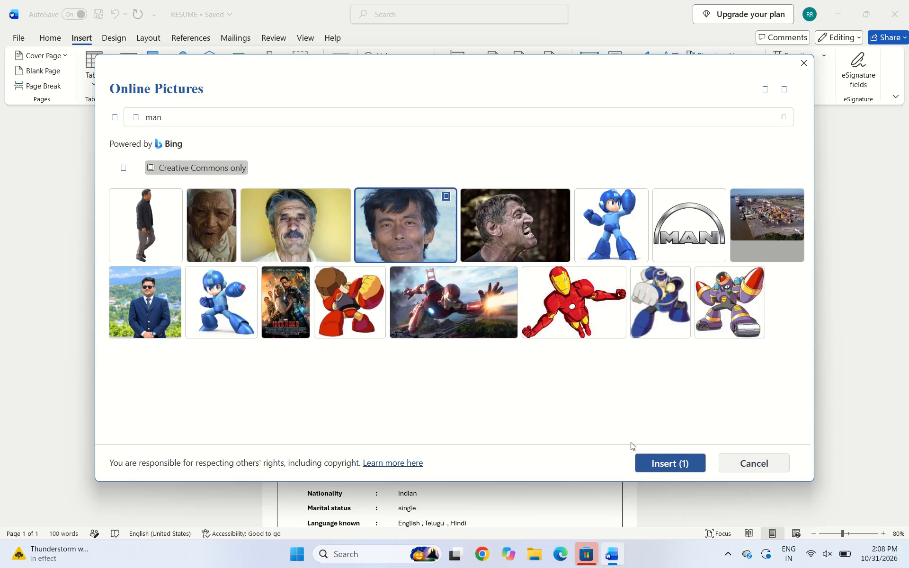
left_click(661, 465)
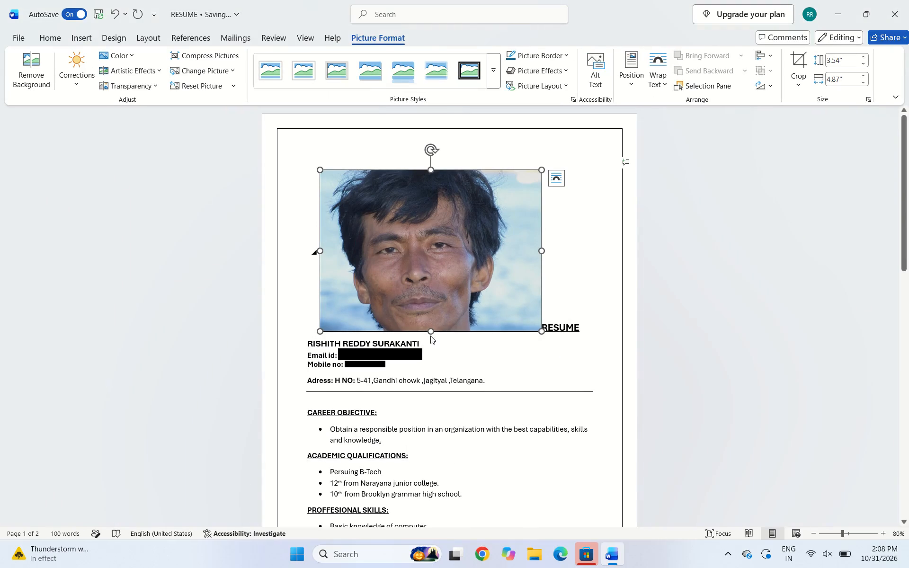
Shrink the inserted portrait to about 1.87" high and 2.08" wide.
left_click_drag(429, 329, 431, 303)
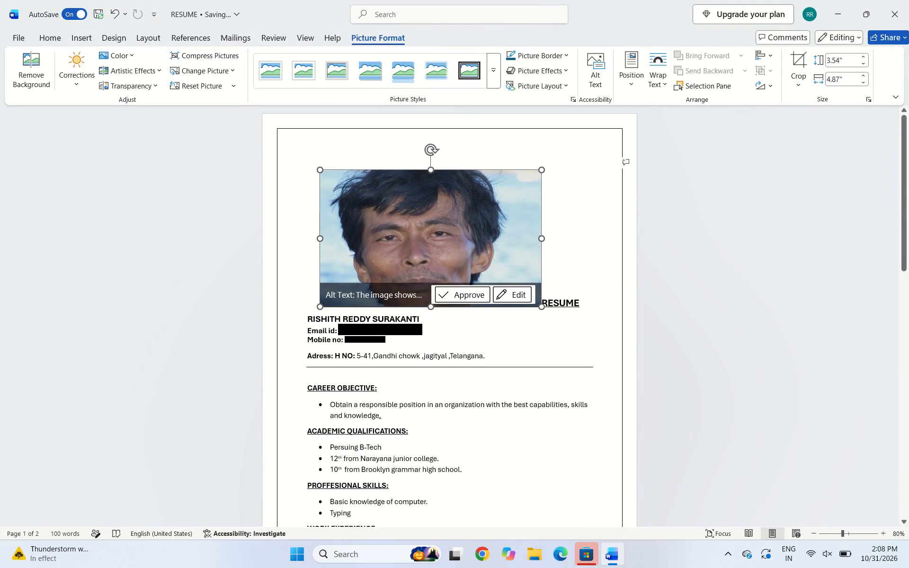
left_click_drag(431, 303, 435, 254)
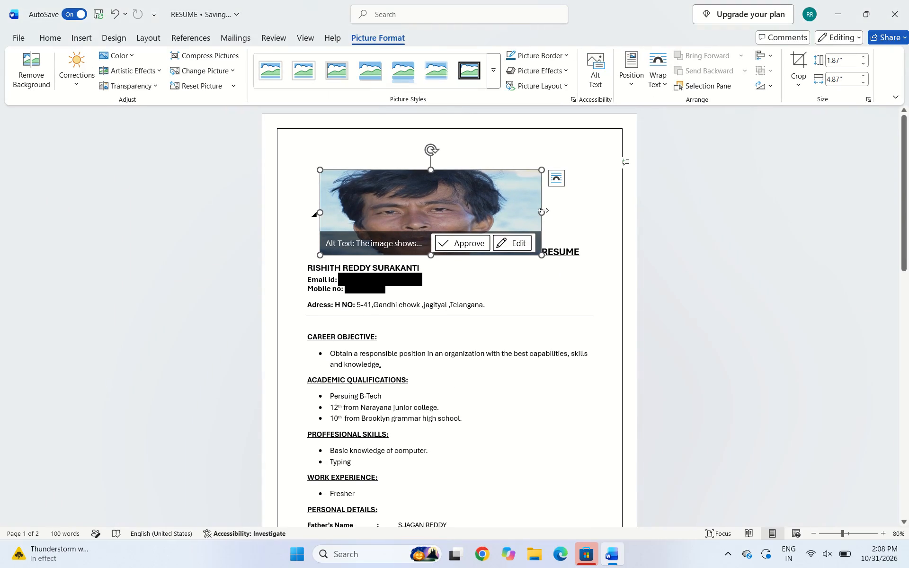
left_click_drag(544, 209, 484, 212)
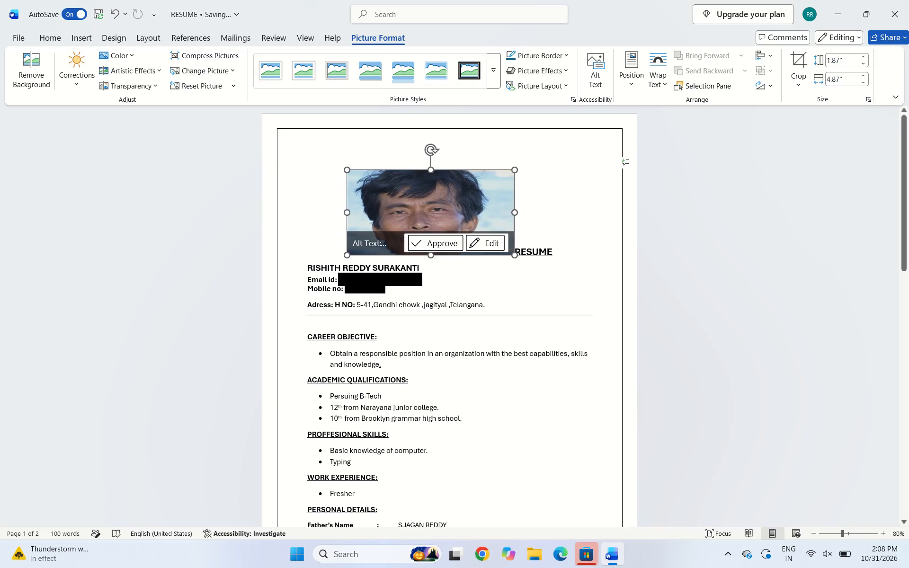
left_click_drag(484, 212, 427, 214)
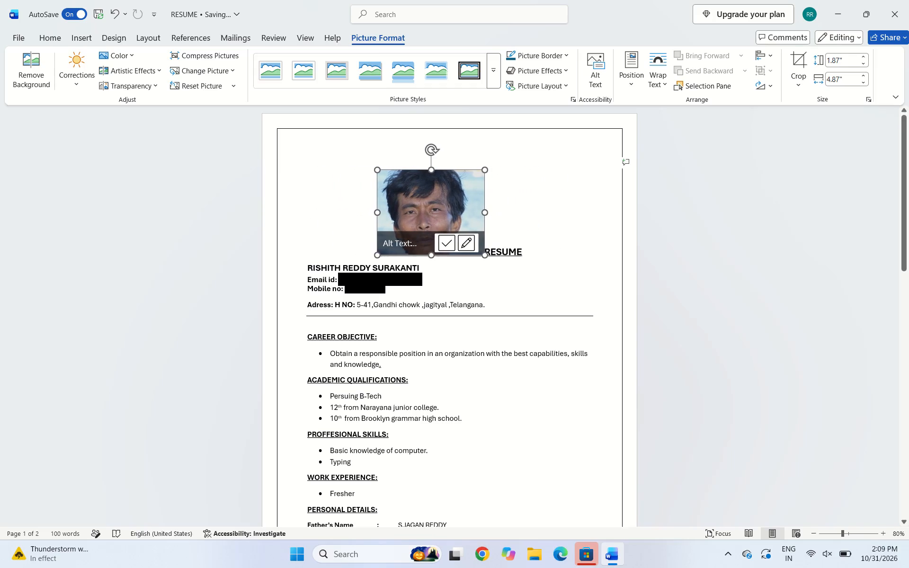
left_click_drag(427, 214, 415, 216)
Move the portrait from beside the RESUME title to the end of the name line below it.
left_click_drag(425, 218, 567, 262)
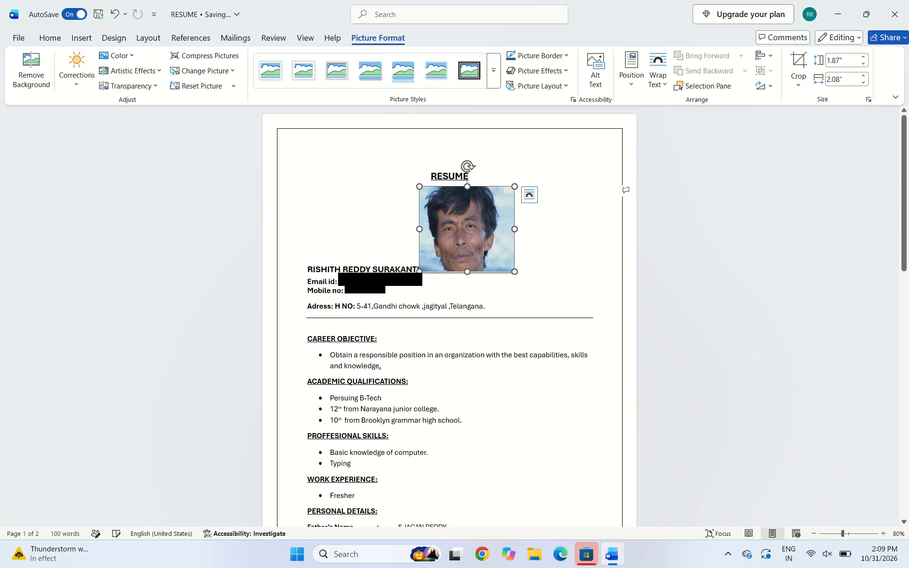
left_click_drag(483, 222, 562, 262)
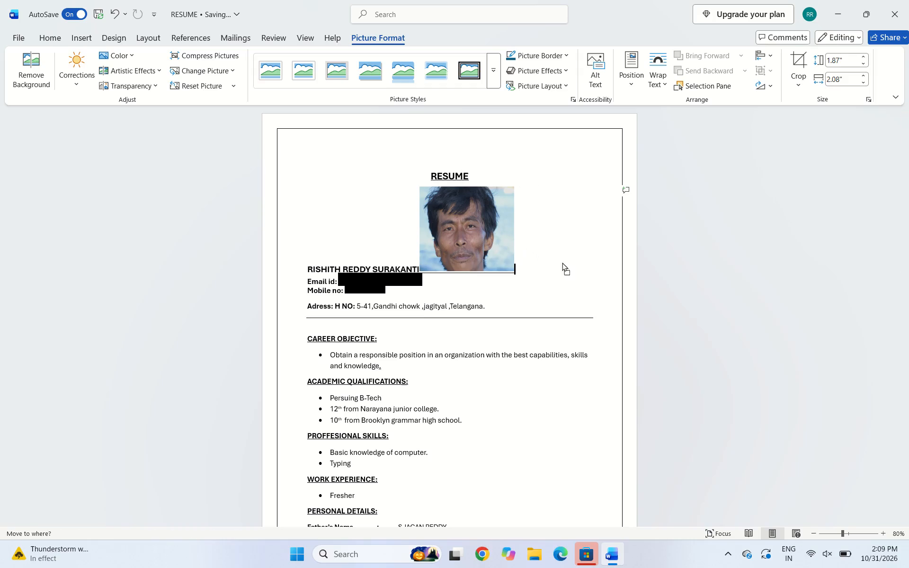
left_click_drag(562, 262, 547, 270)
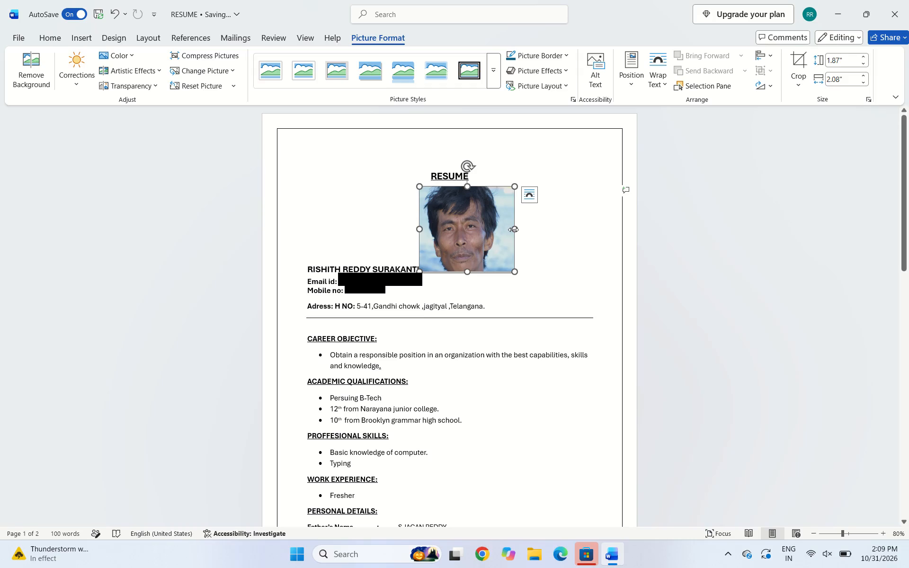
Reduce the portrait further to about 1.55" high and 1.88" wide.
left_click_drag(513, 230, 505, 231)
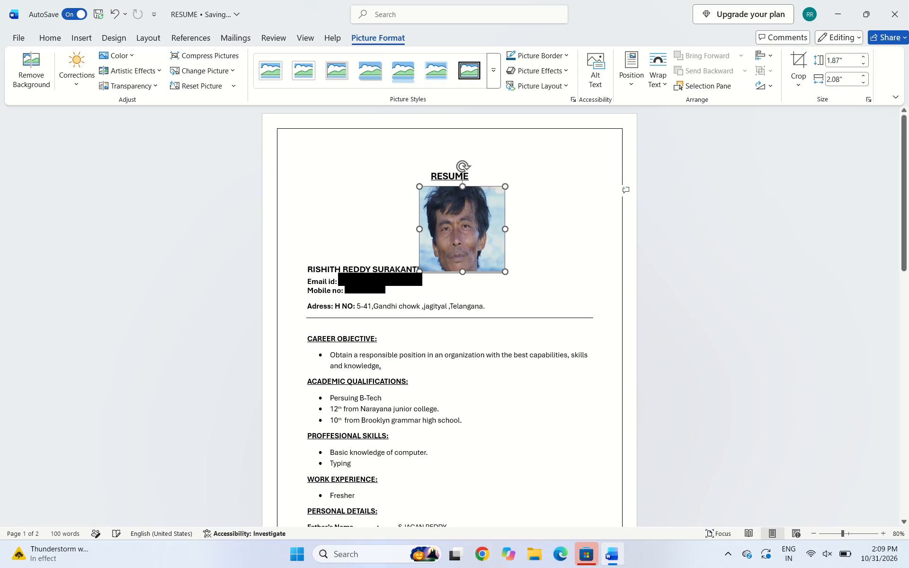
left_click_drag(462, 272, 462, 257)
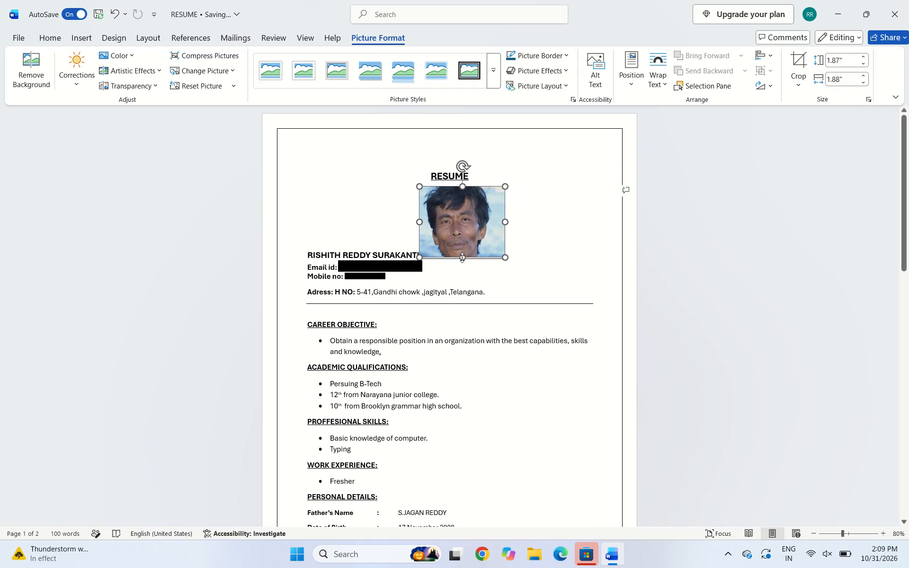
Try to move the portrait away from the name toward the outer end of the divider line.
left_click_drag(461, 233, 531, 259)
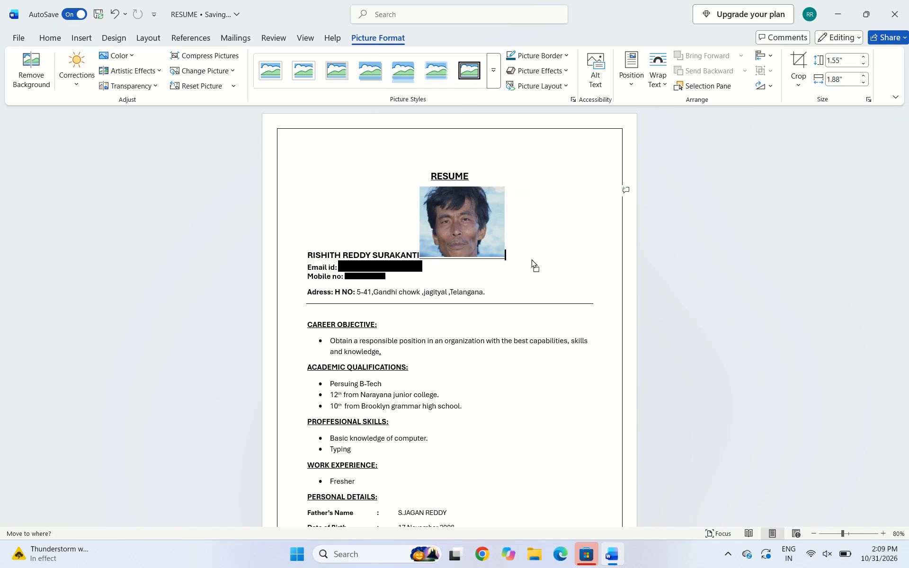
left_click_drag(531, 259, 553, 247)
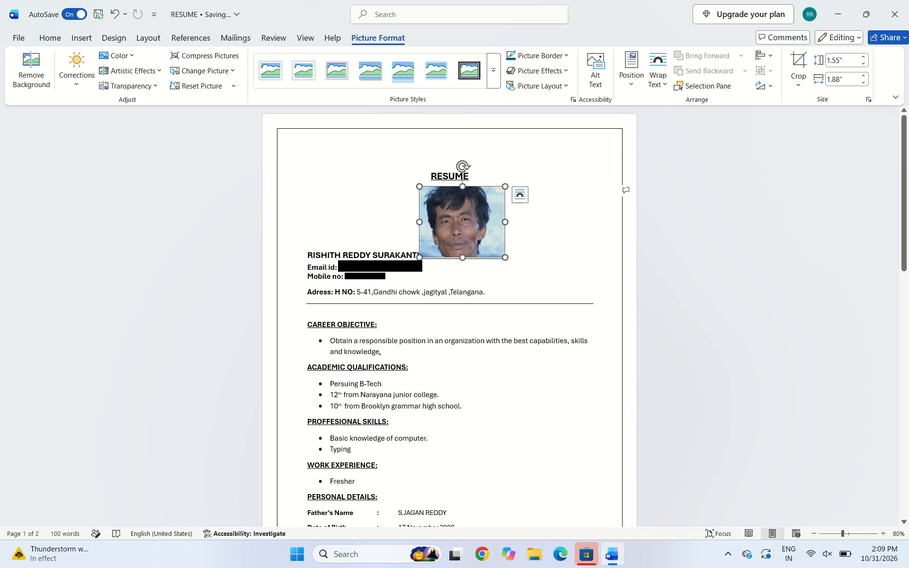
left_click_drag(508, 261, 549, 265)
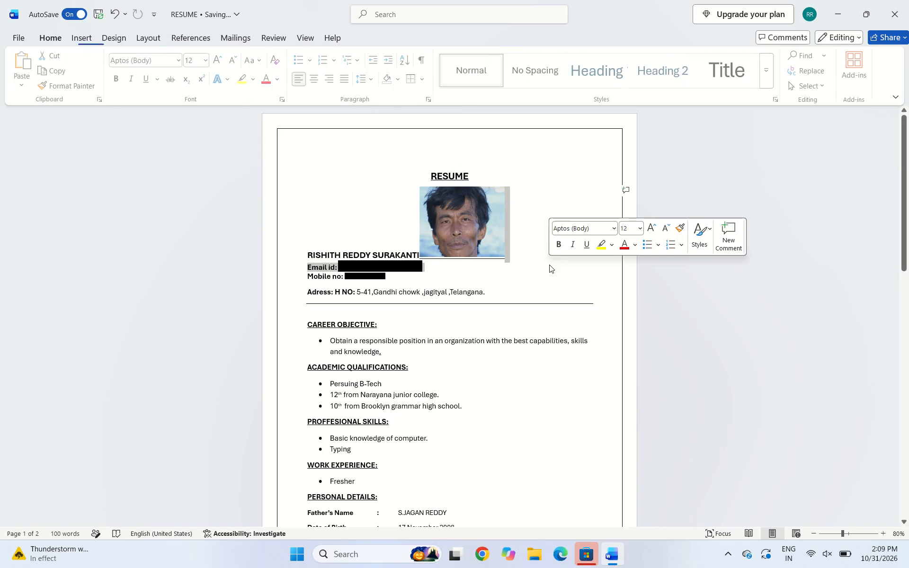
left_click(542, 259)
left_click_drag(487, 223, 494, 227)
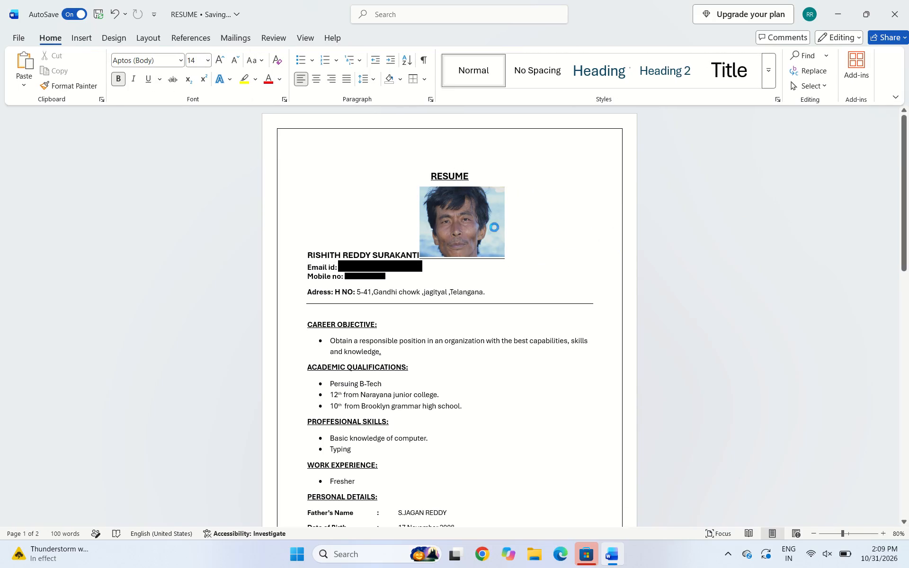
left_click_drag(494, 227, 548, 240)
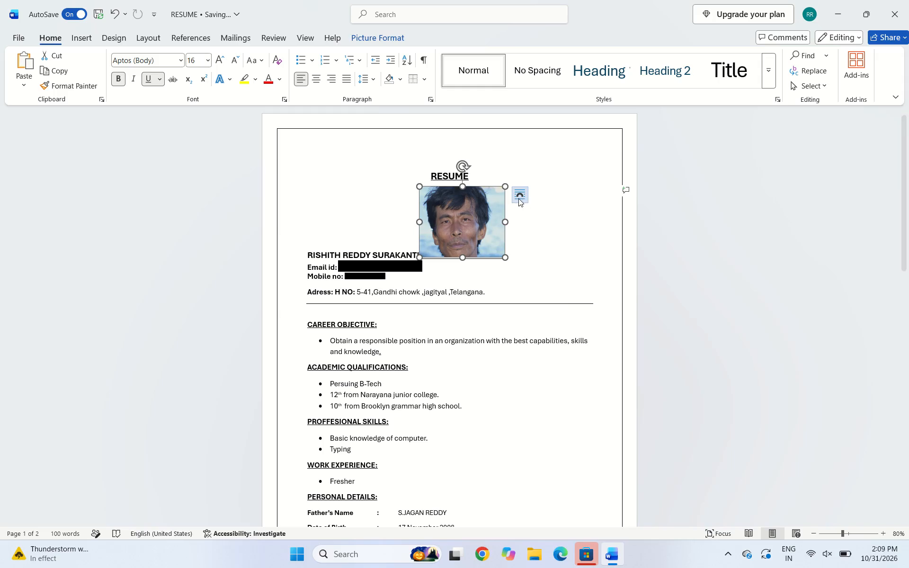
Change the portrait's text wrapping from in line with text to Through.
left_click(518, 198)
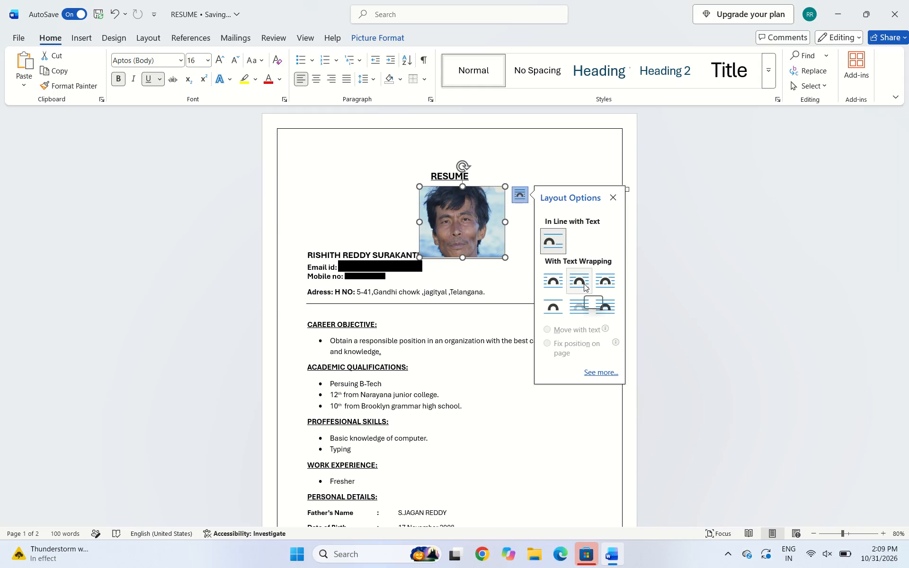
left_click(584, 284)
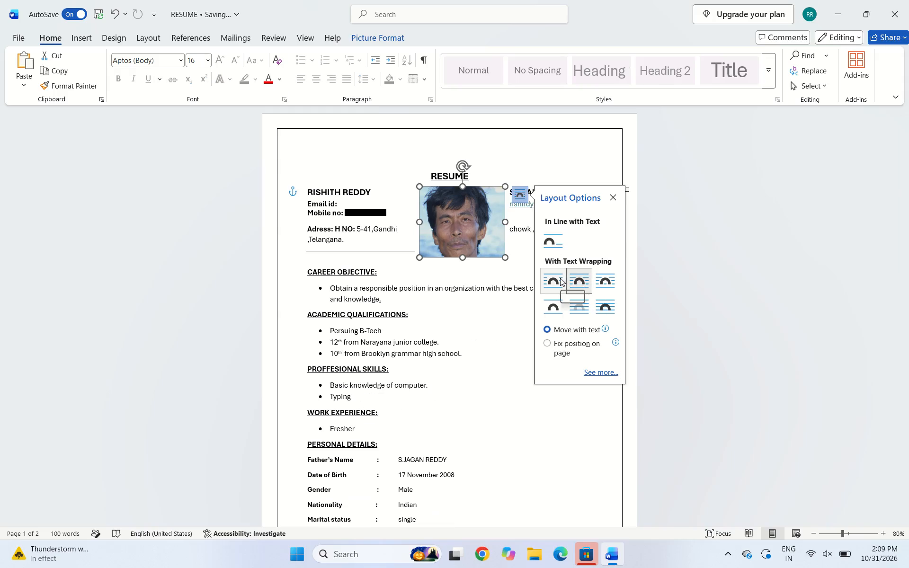
left_click(601, 279)
Move the portrait to the right side of the page, beside the contact details with its top edge near the RESUME title.
left_click_drag(466, 222, 543, 213)
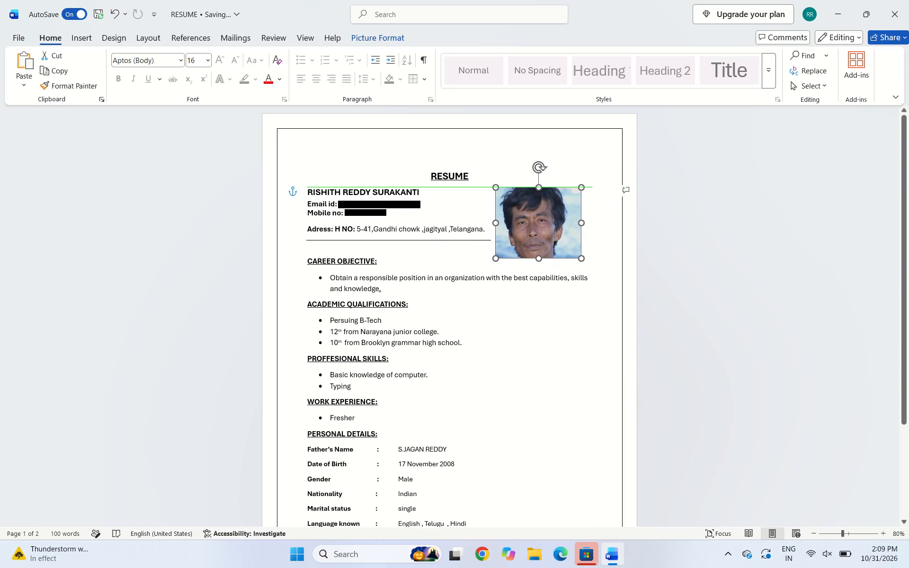
left_click_drag(543, 213, 545, 196)
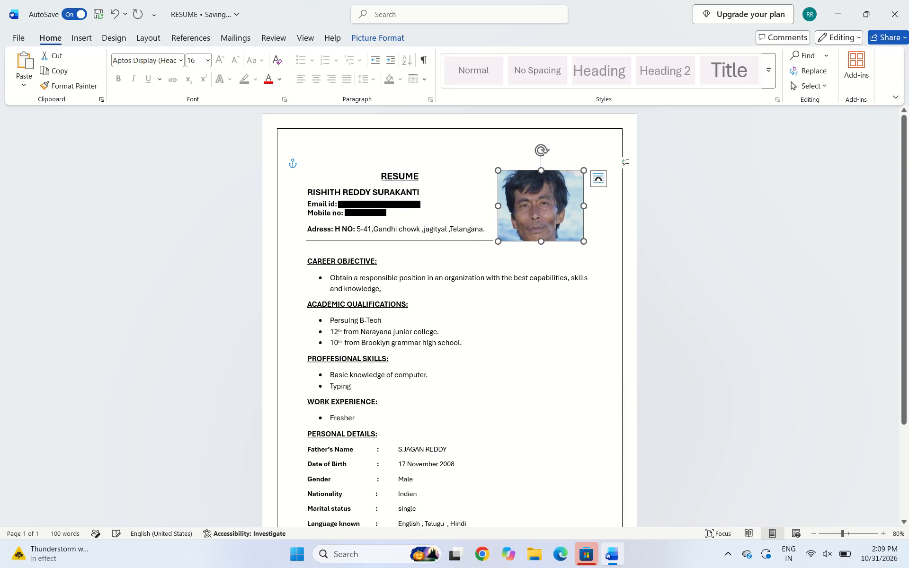
Shrink the portrait from its bottom and left edges so it sits clear above the divider line, slightly wider than tall.
left_click_drag(540, 239, 540, 219)
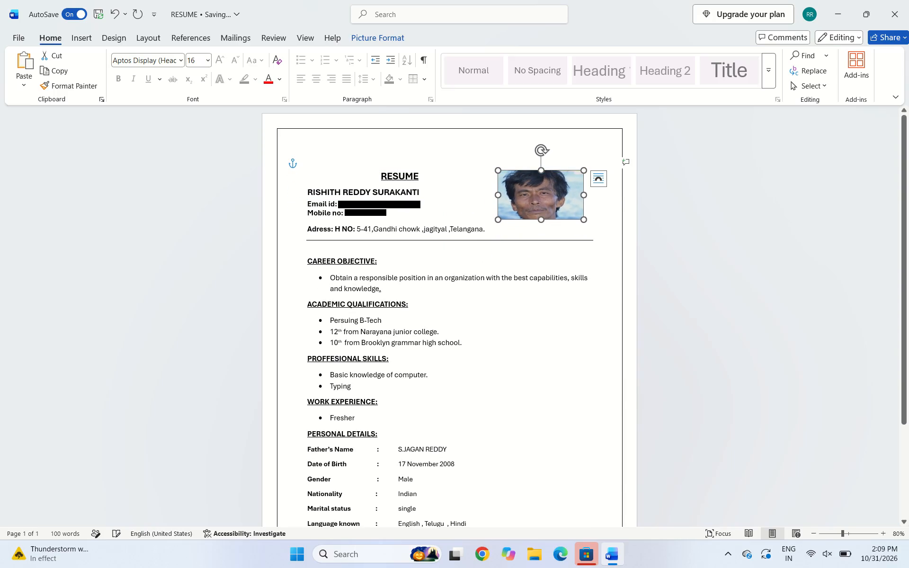
left_click_drag(496, 196, 523, 200)
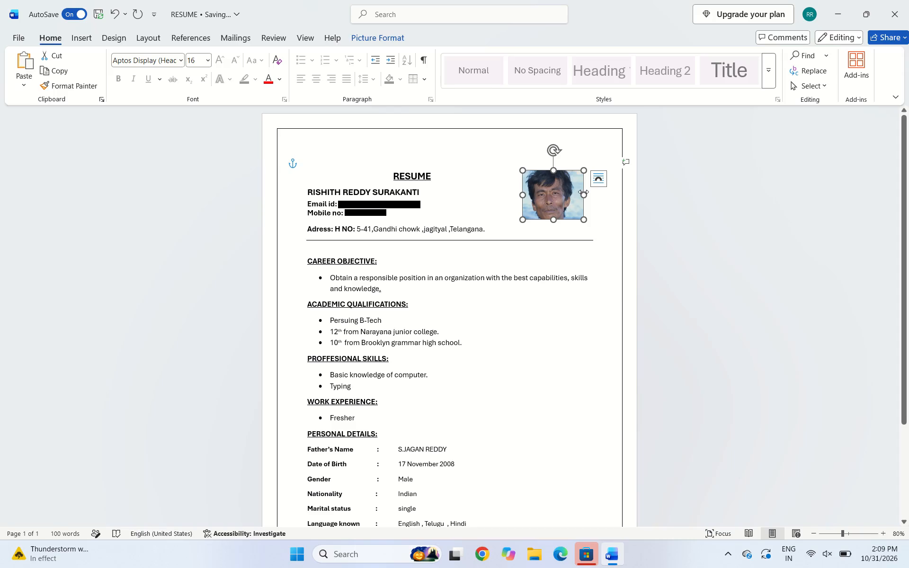
Open the portrait's Size and Position settings.
right_click(556, 185)
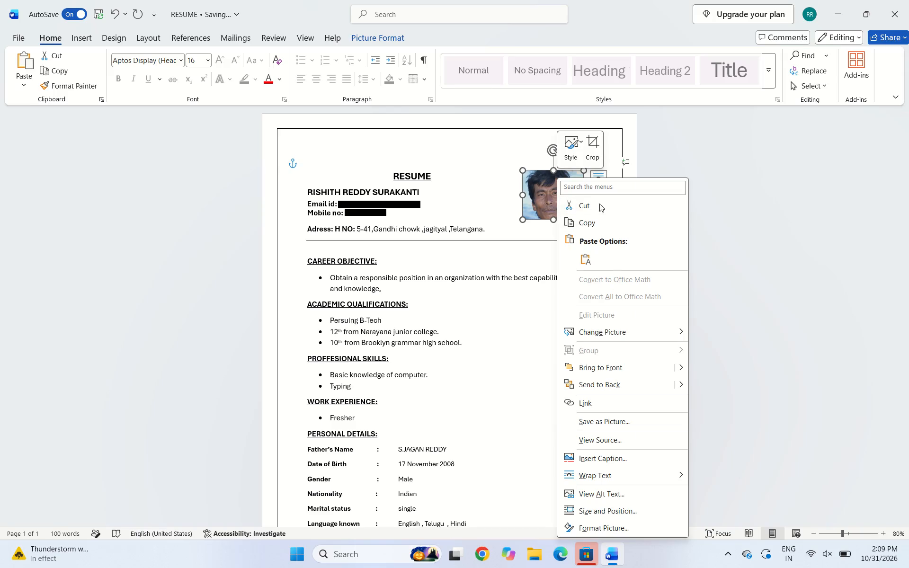
scroll(618, 394, "down", 4)
left_click(610, 516)
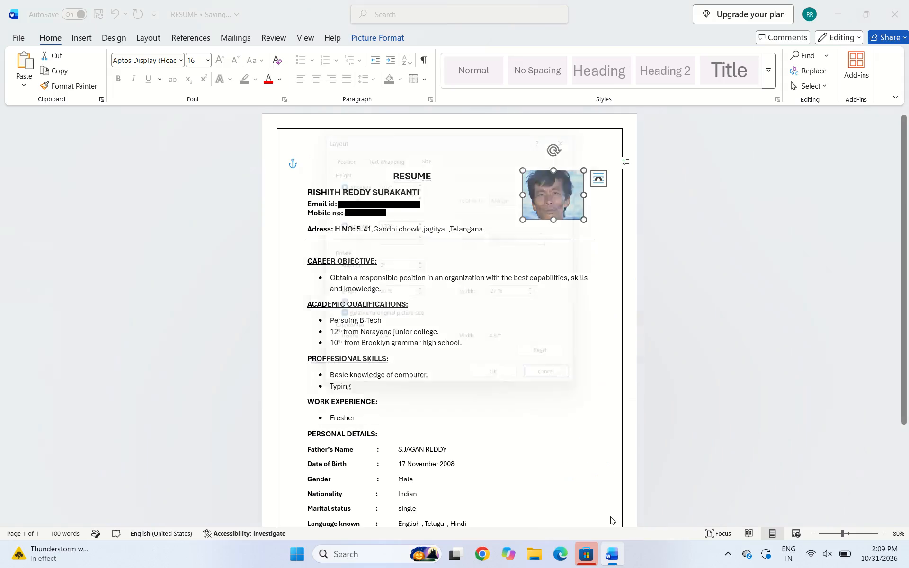
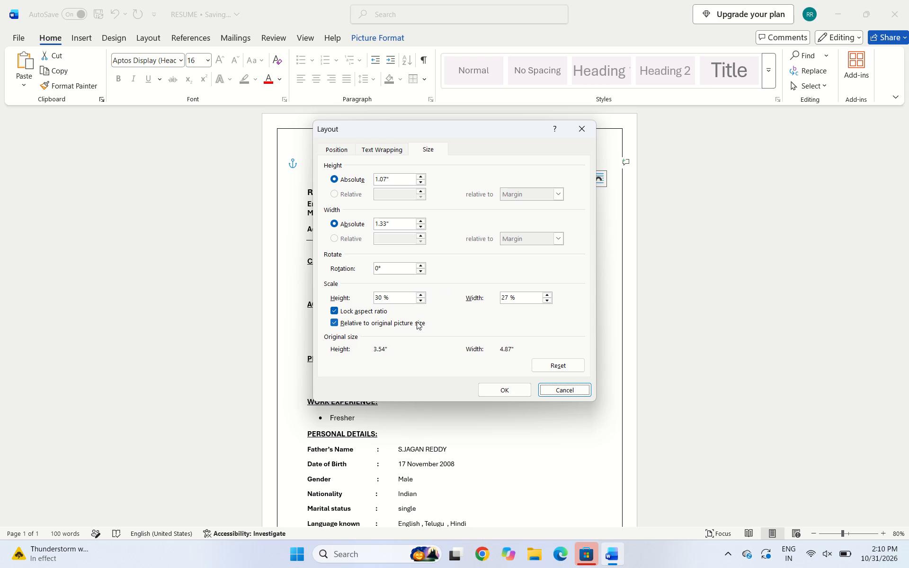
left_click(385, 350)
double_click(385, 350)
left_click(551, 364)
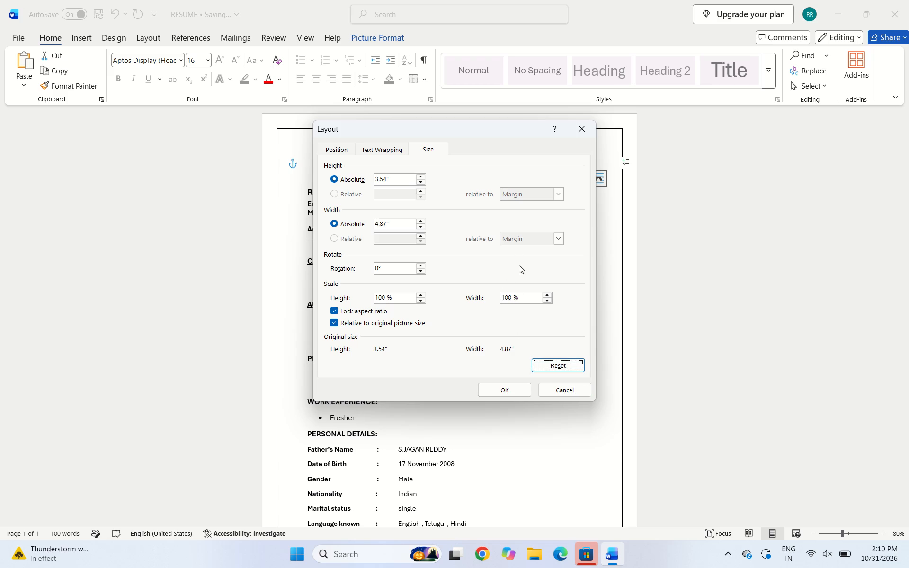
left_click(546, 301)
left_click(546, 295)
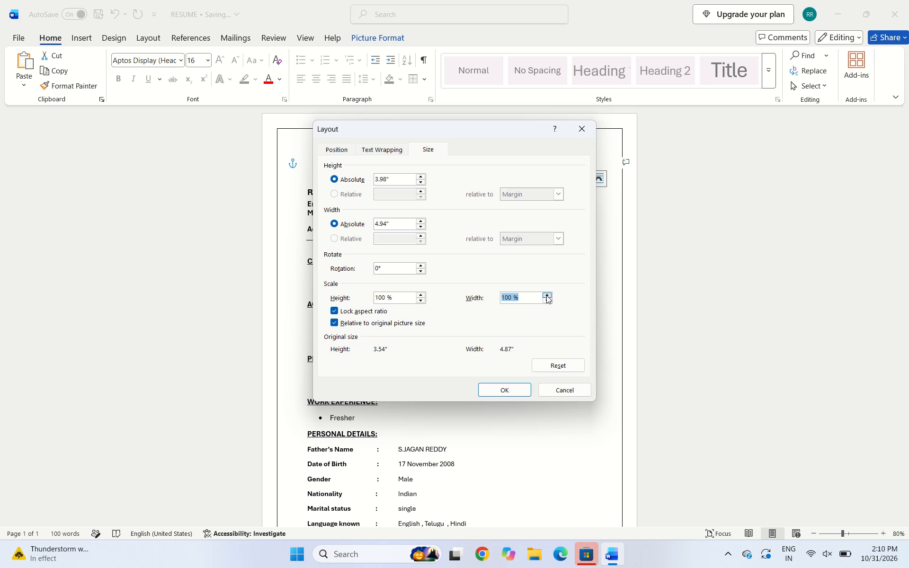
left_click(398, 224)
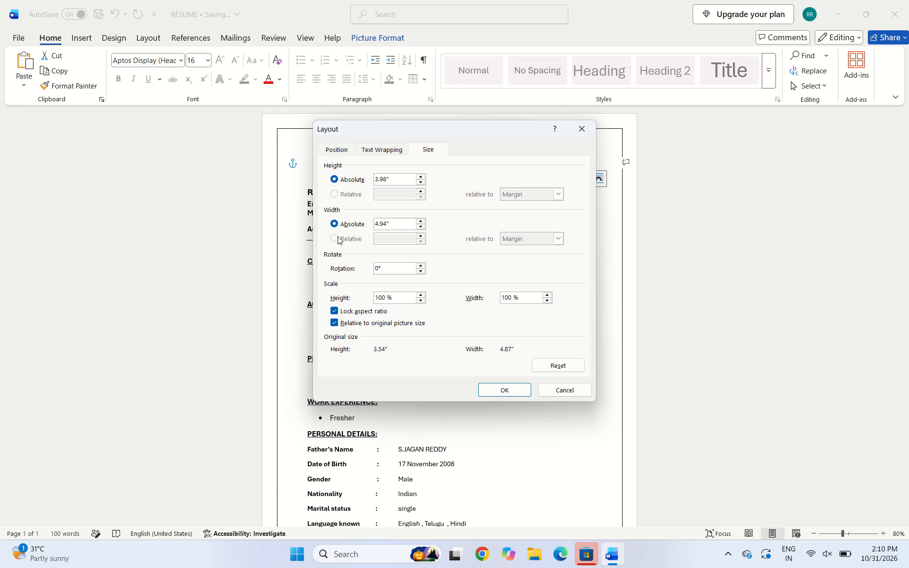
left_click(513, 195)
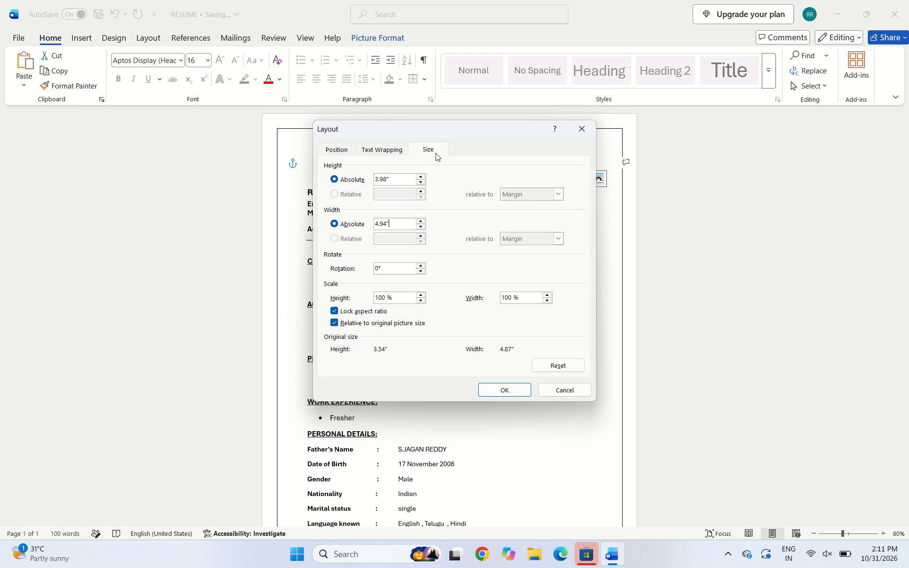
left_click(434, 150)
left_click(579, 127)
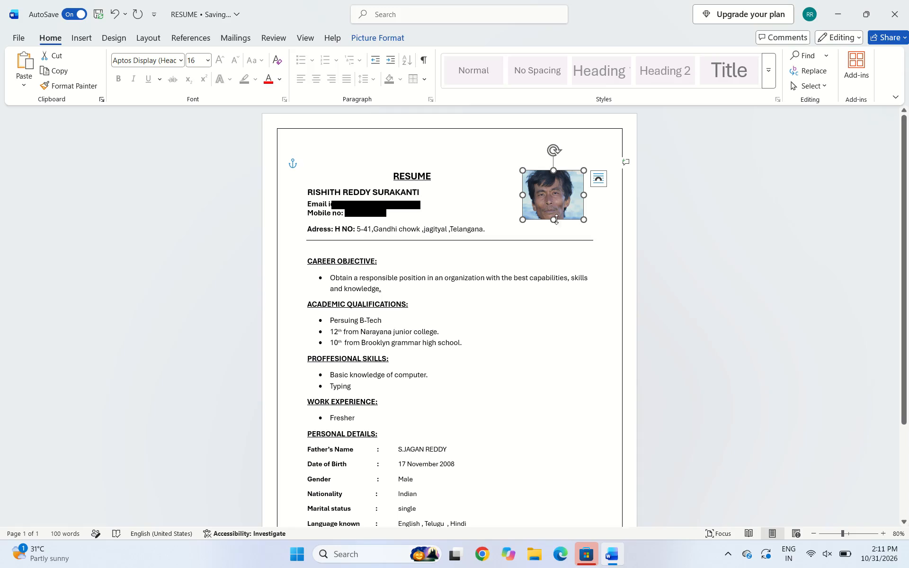
Resize the portrait from its edges into a roughly square shape whose bottom sits just above the divider line.
left_click_drag(554, 221, 560, 230)
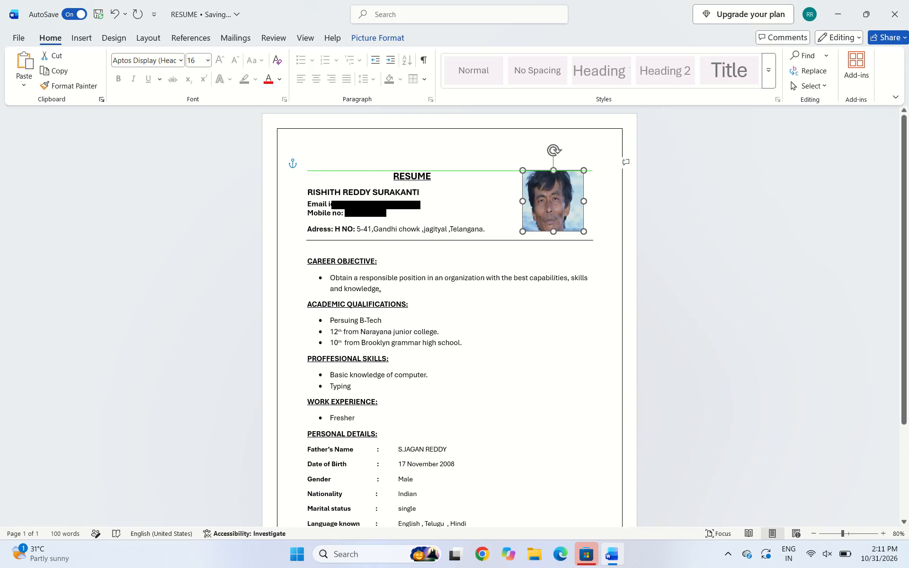
left_click_drag(560, 230, 557, 236)
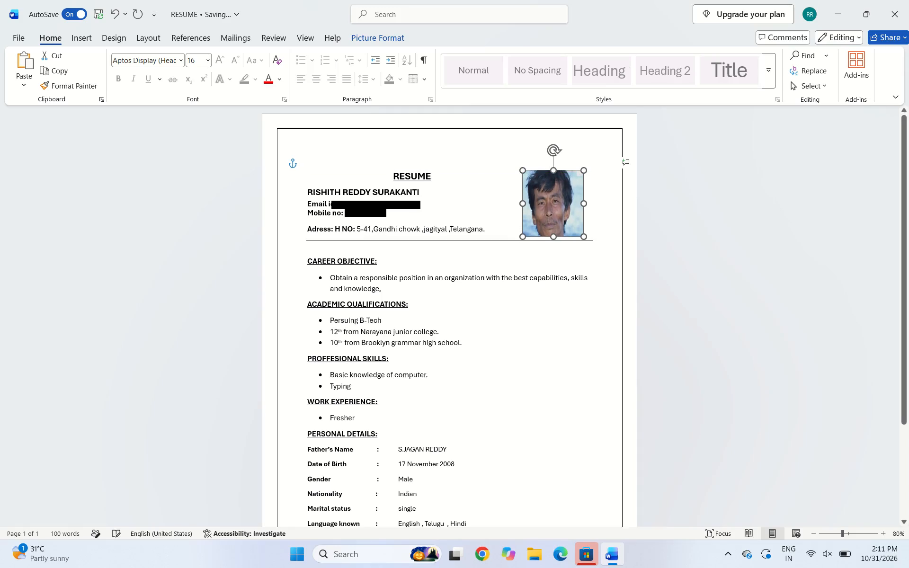
left_click_drag(583, 202, 595, 199)
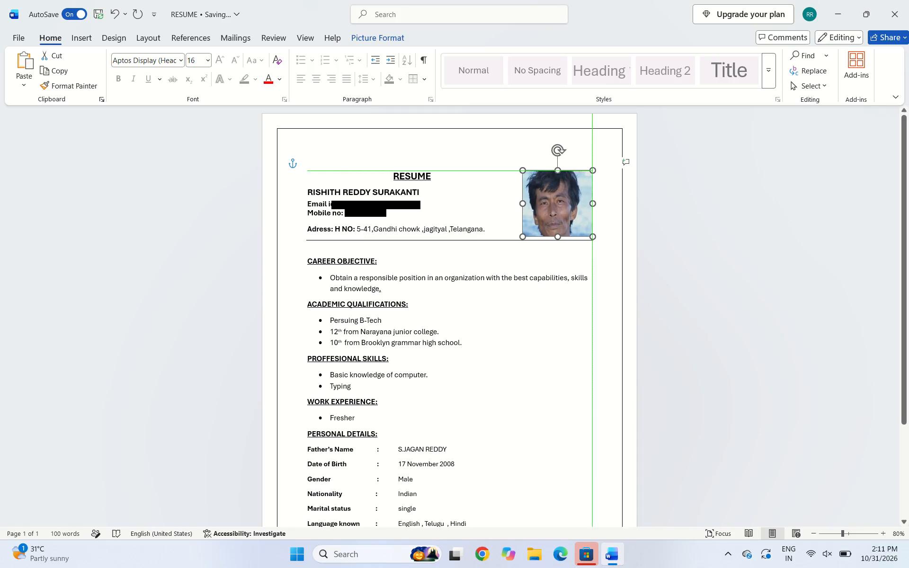
left_click_drag(595, 199, 598, 199)
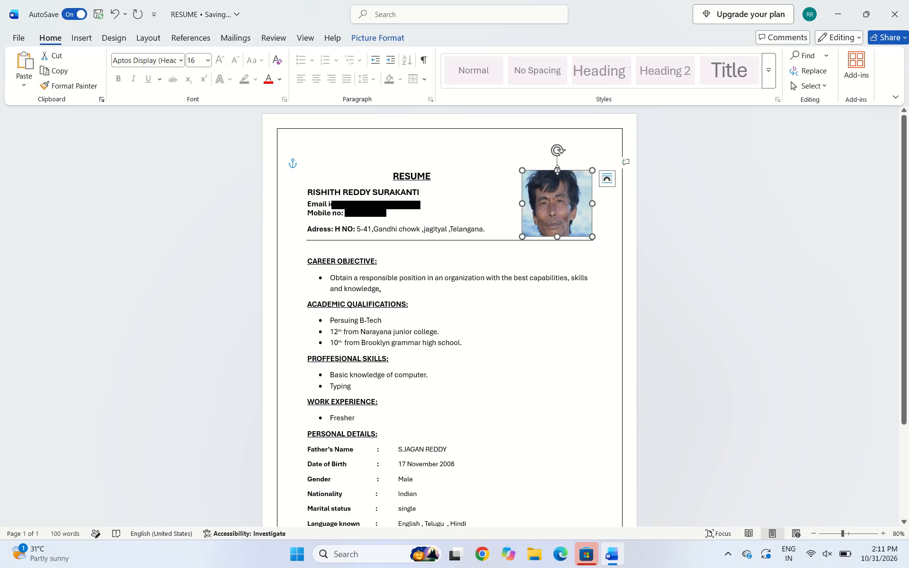
left_click(557, 170)
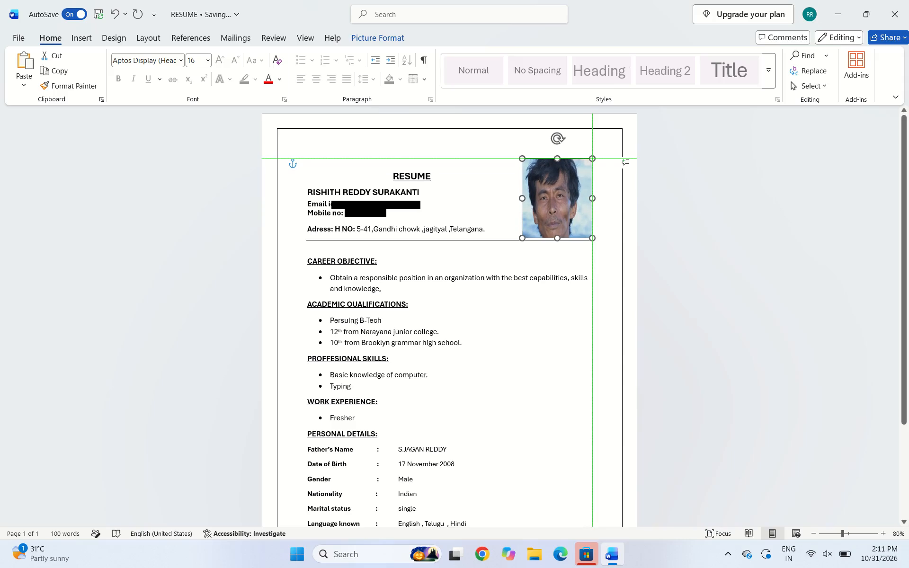
left_click(524, 203)
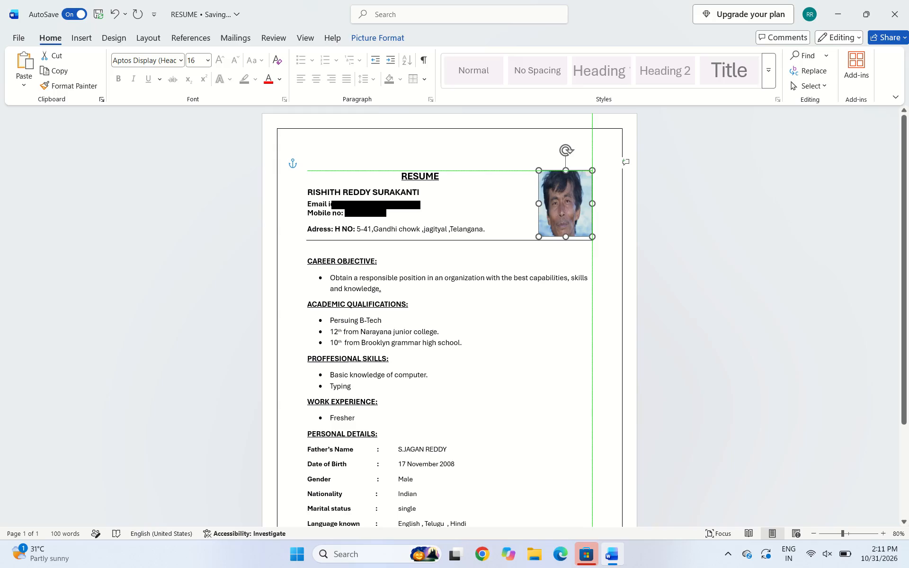
left_click(559, 235)
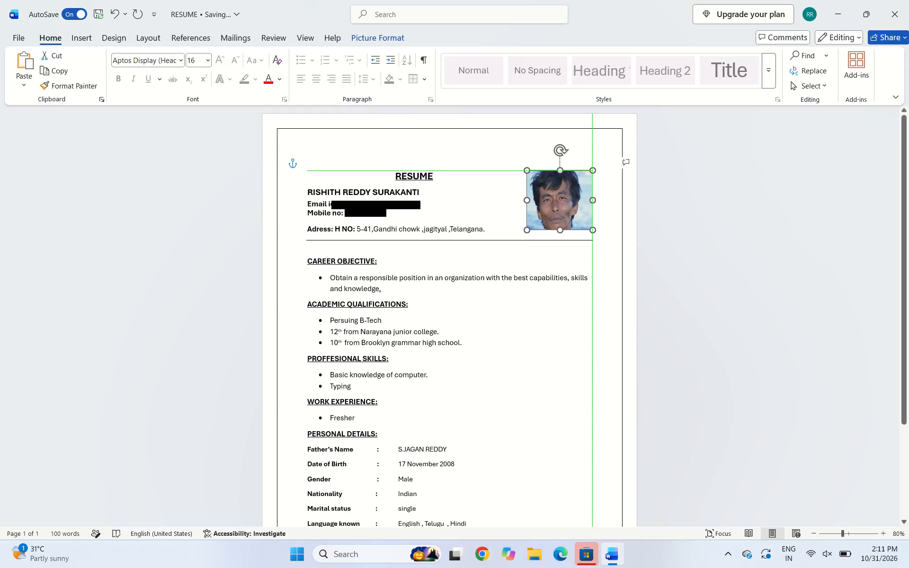
left_click(591, 202)
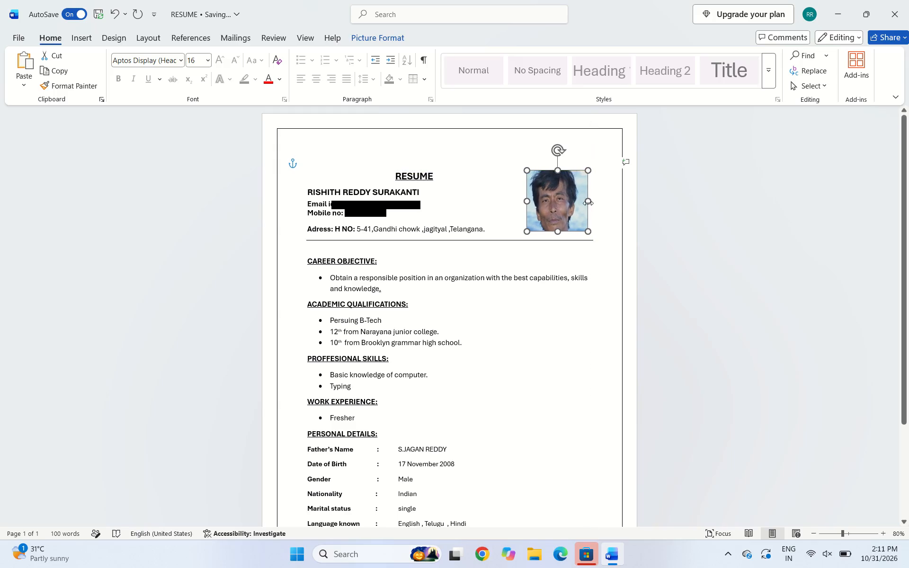
Move the portrait up so its top sits slightly above the RESUME title and its right edge meets the divider line's end, and deselect it.
left_click_drag(558, 198, 573, 189)
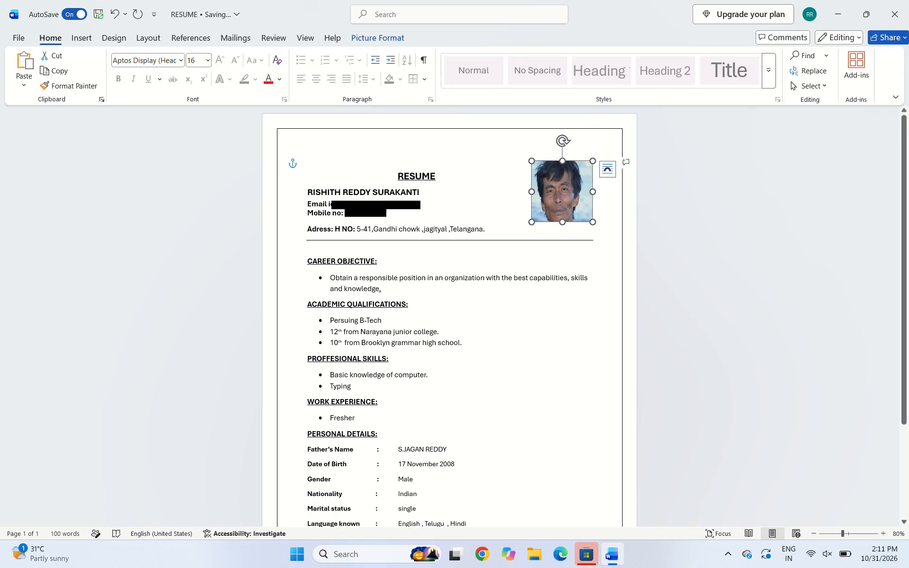
left_click(590, 266)
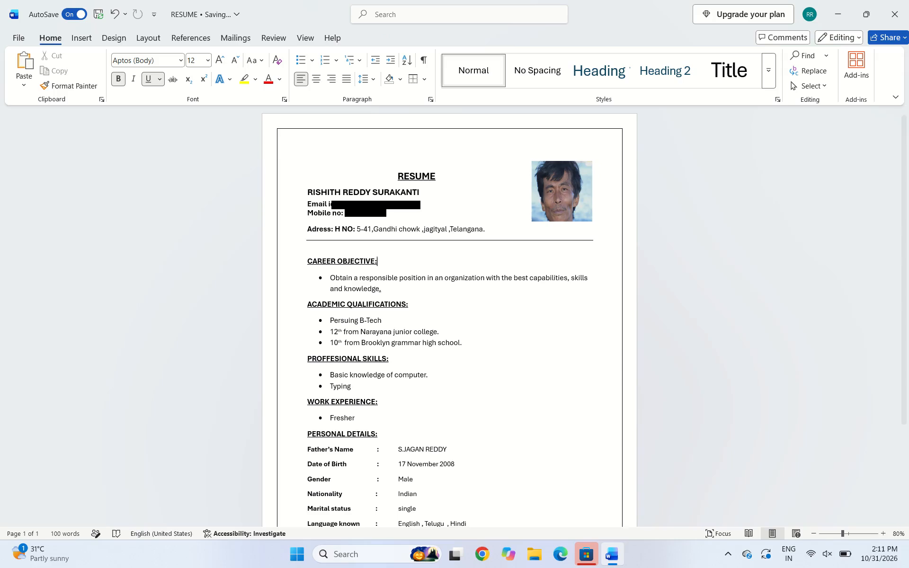
Save the RESUME document.
key("ctrl+s")
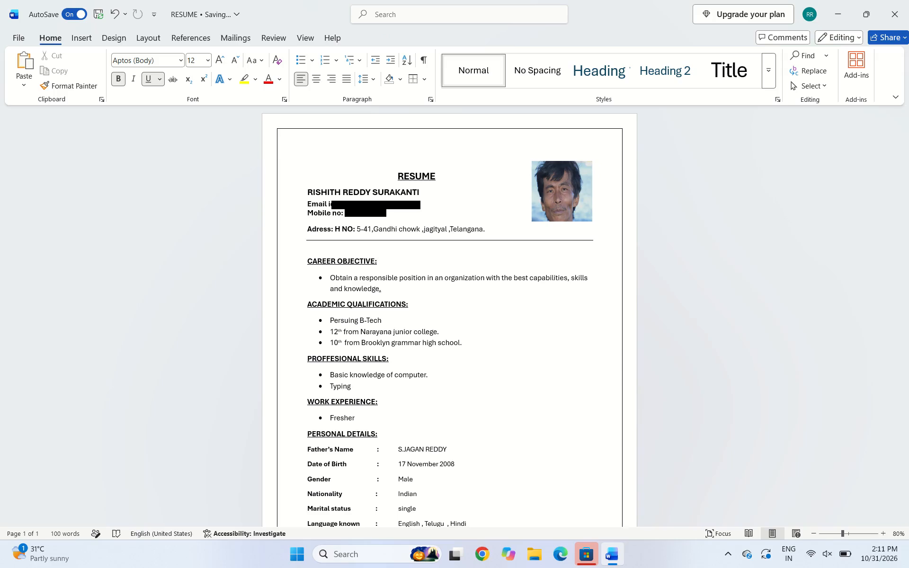
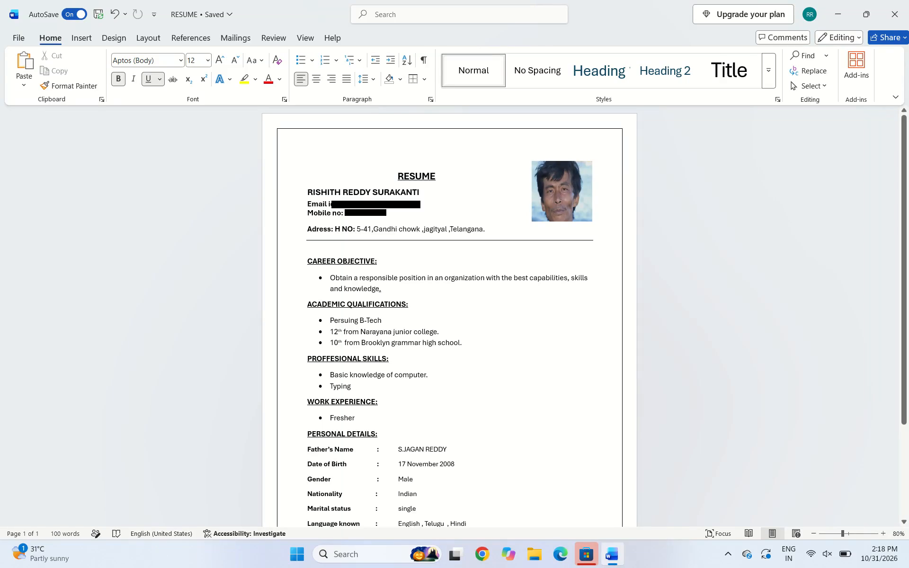
Switch to Focus view and examine the resume's layout, from the portrait and contact header down to the personal details.
scroll(562, 278, "up", 2, "ctrl")
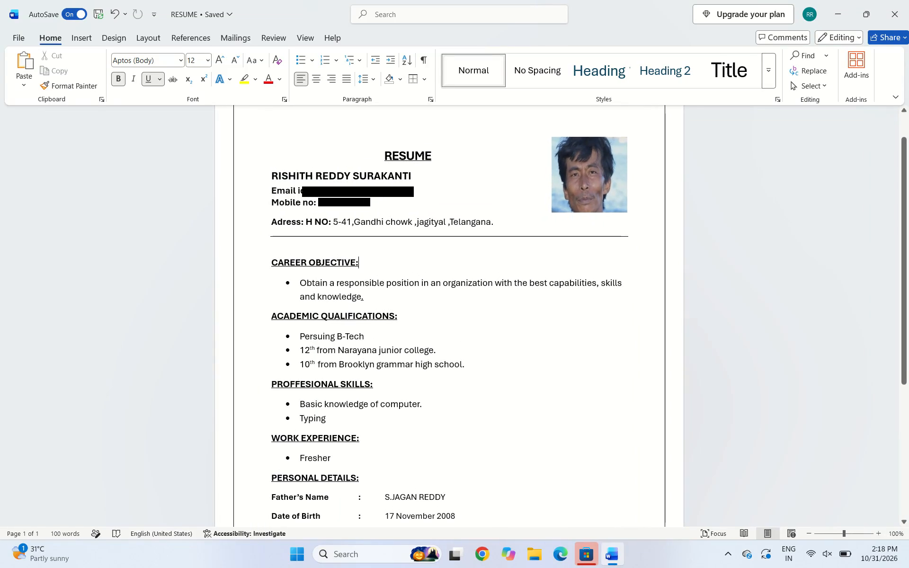
left_click(700, 535)
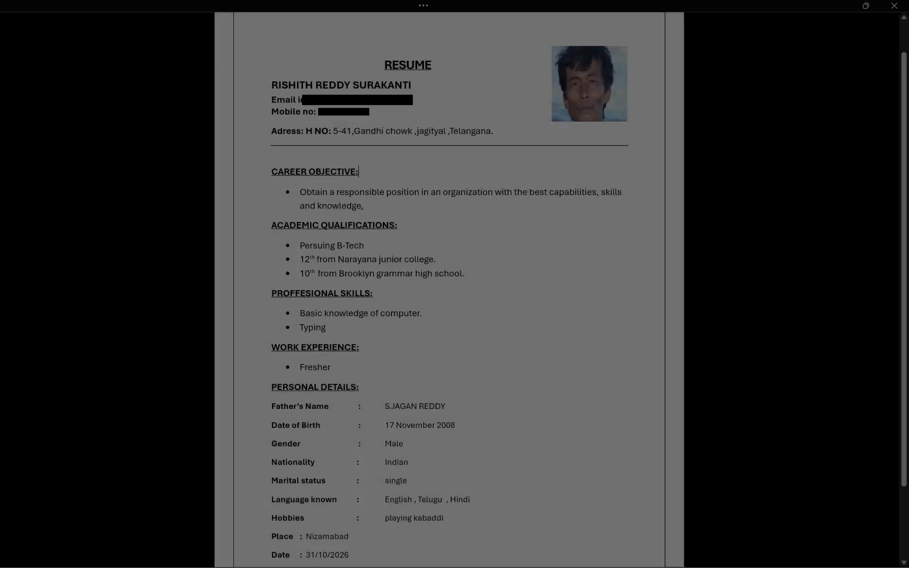
scroll(562, 368, "down", 2, "ctrl")
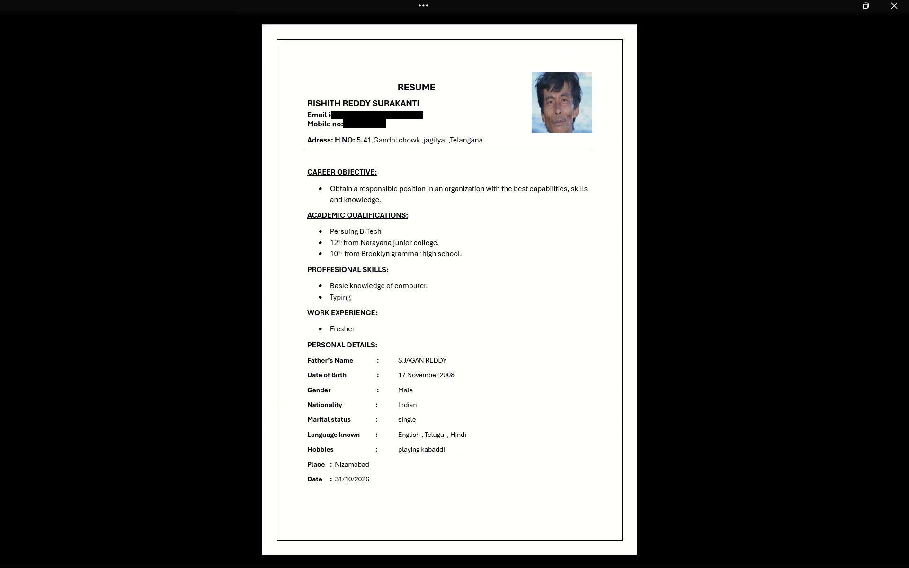
scroll(562, 368, "left", 1)
scroll(540, 318, "up", 9)
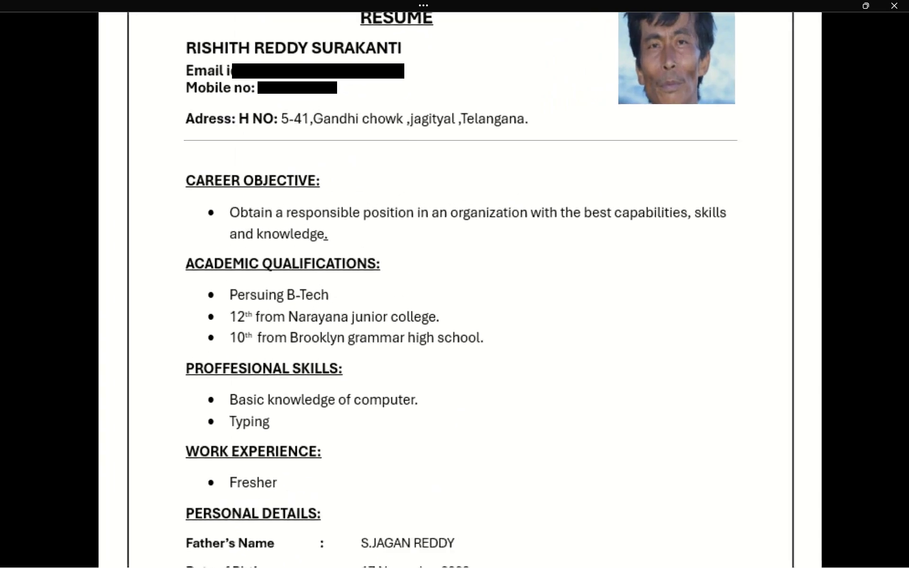
scroll(540, 318, "up", 2)
scroll(540, 318, "up", 6, "ctrl")
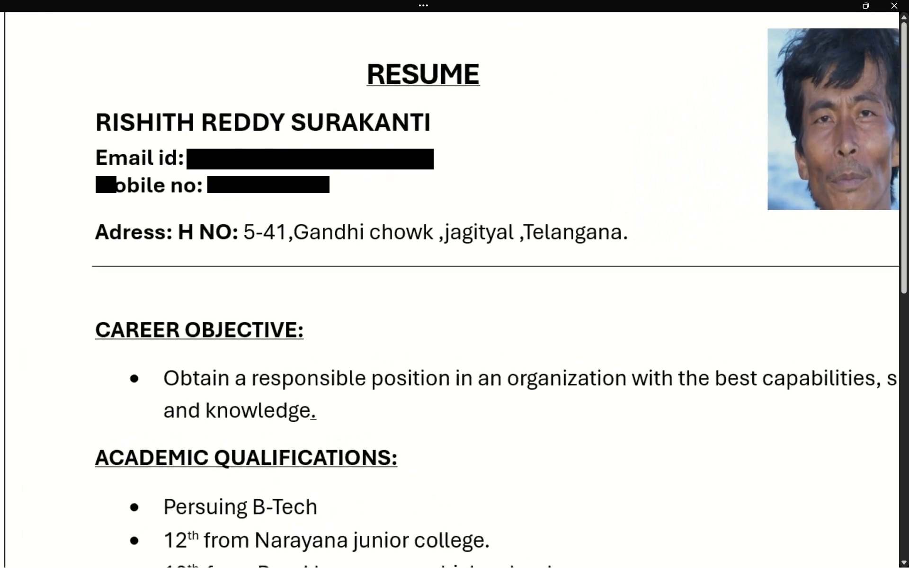
scroll(540, 318, "up", 2, "ctrl")
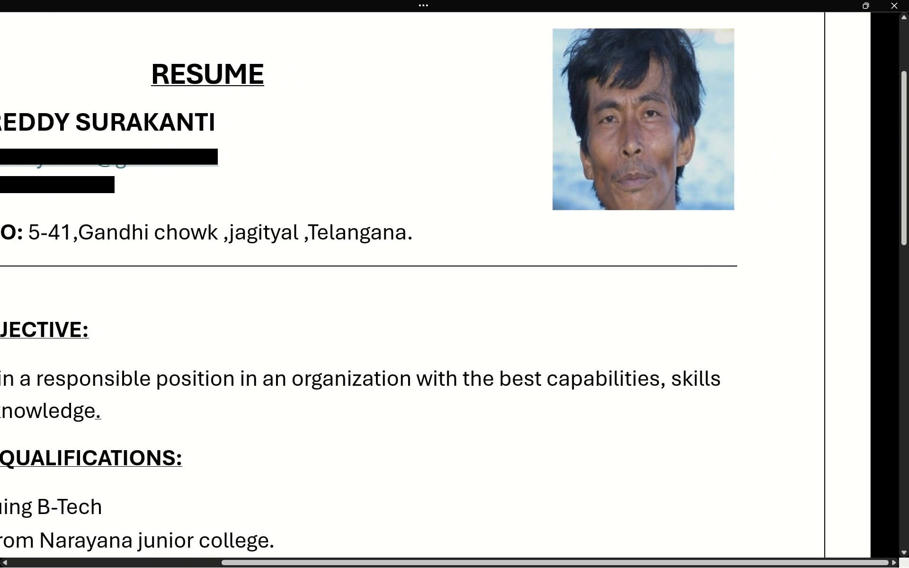
scroll(540, 318, "down", 13, "ctrl")
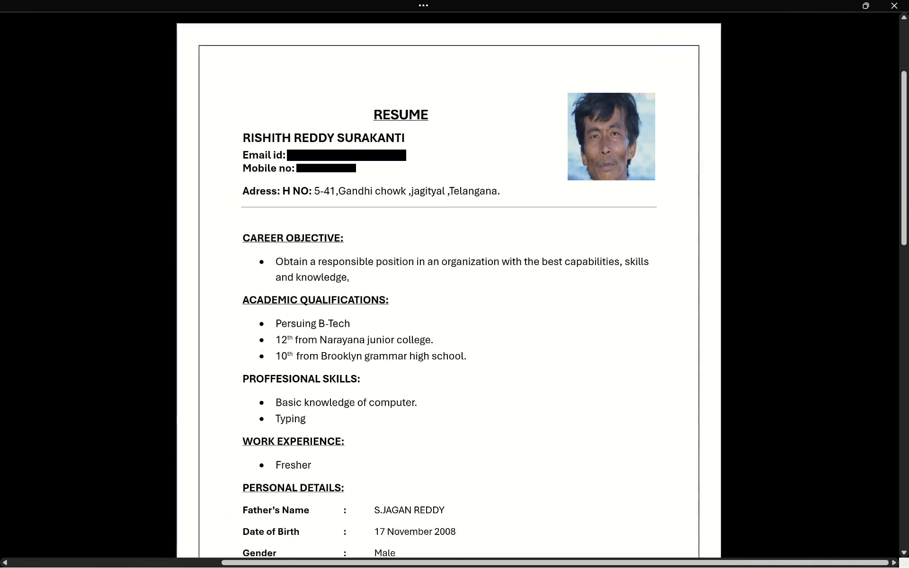
scroll(540, 318, "down", 5, "ctrl")
scroll(540, 318, "up", 3, "ctrl")
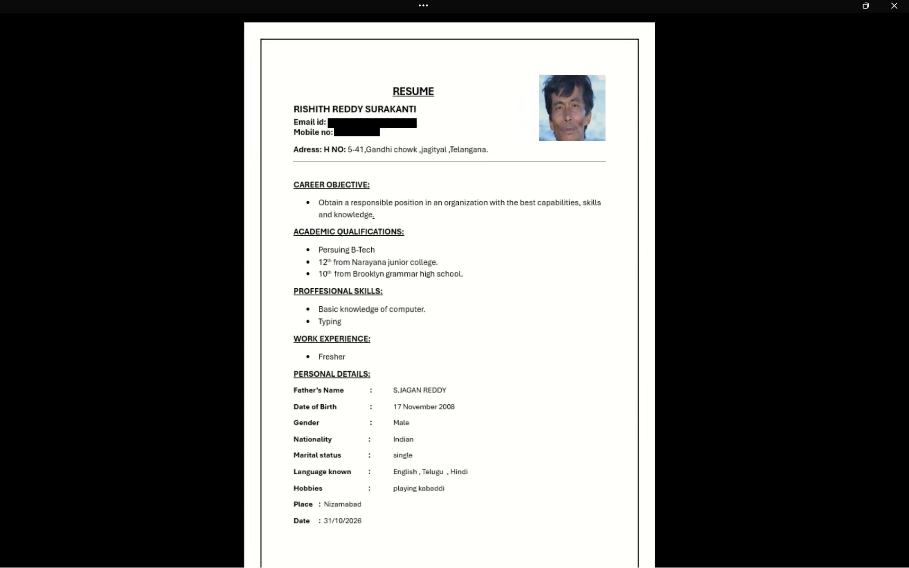
scroll(540, 318, "up", 1, "ctrl")
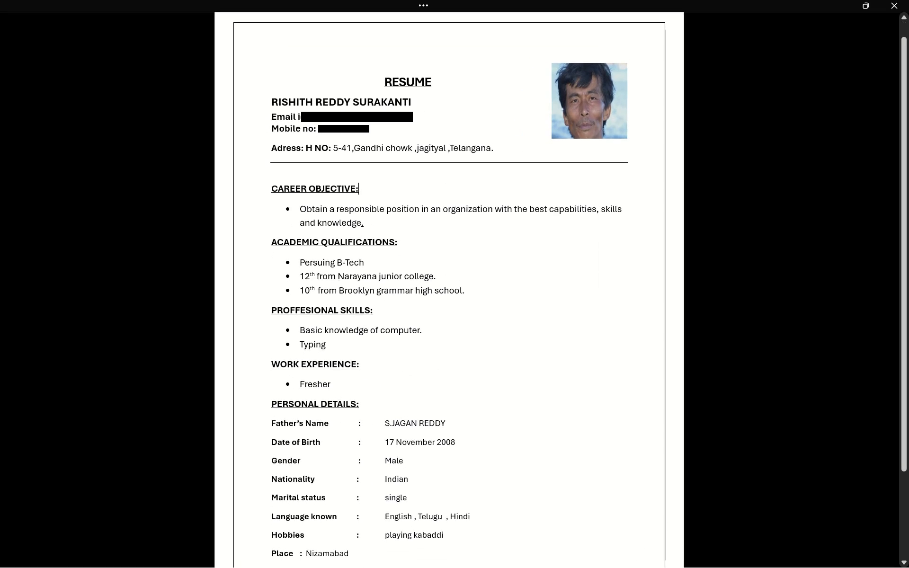
scroll(540, 318, "down", 3, "ctrl")
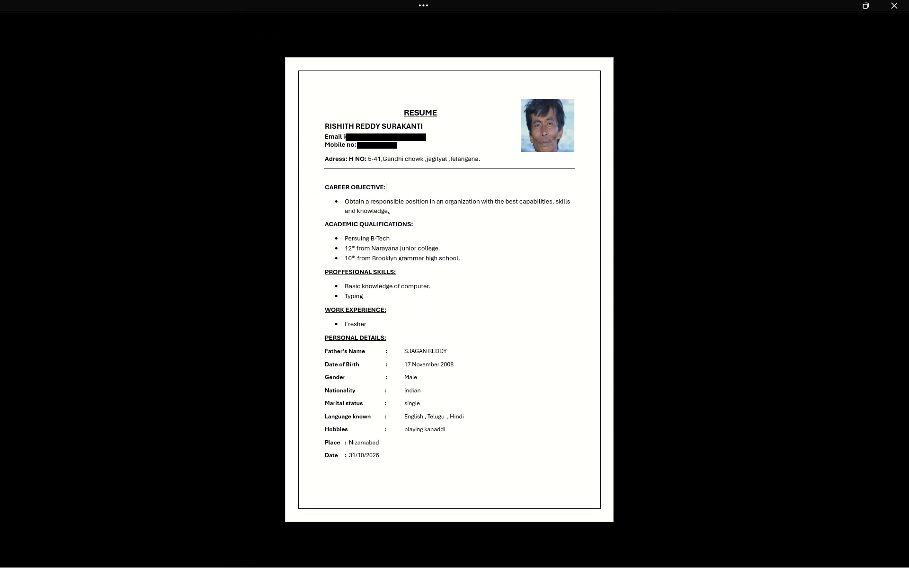
key("ctrl+plus")
Replace the Place entry at the end of the personal details with Hyderabad.
left_click(384, 445)
key("BackSpace")
key("BackSpace")
key("BackSpace")
key("BackSpace")
key("BackSpace")
key("BackSpace")
key("BackSpace")
key("BackSpace")
key("BackSpace")
key("BackSpace")
type("hydera")
type("bad")
key("space")
Save the RESUME document.
key("ctrl+s")
Exit Focus view and return to the regular editing layout.
left_click(425, 160)
key("Escape")
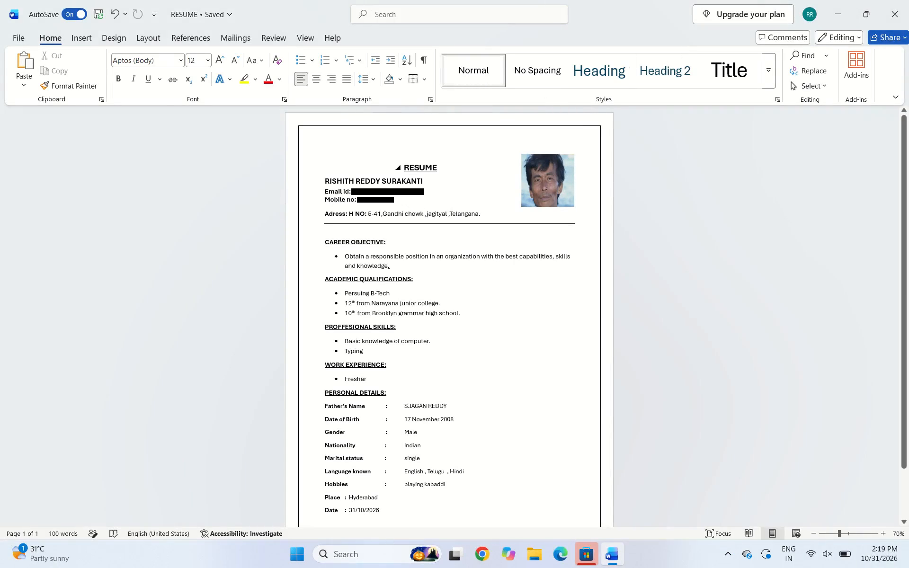
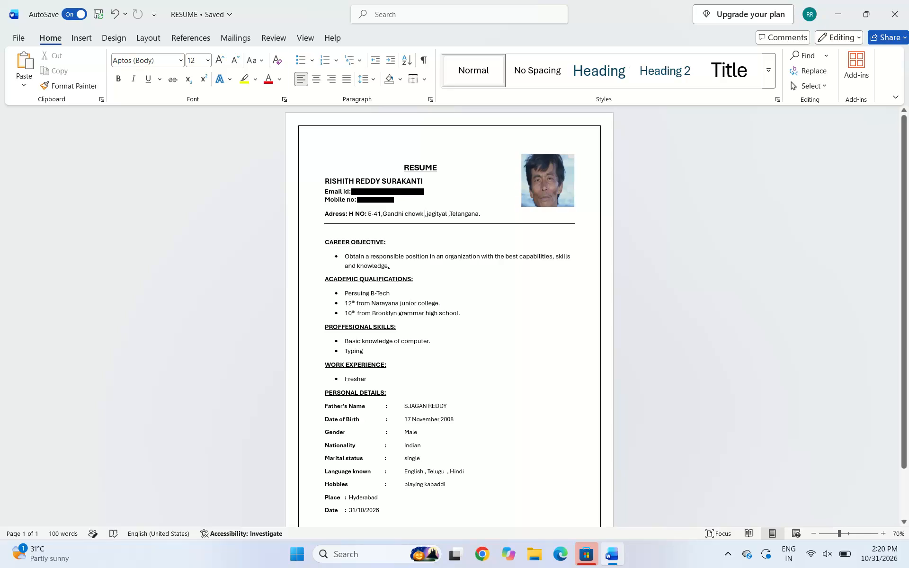
Insert the village name, followed by a comma, between the street and town in the header's address line.
scroll(452, 204, "up", 3, "ctrl")
scroll(452, 204, "down", 5, "ctrl")
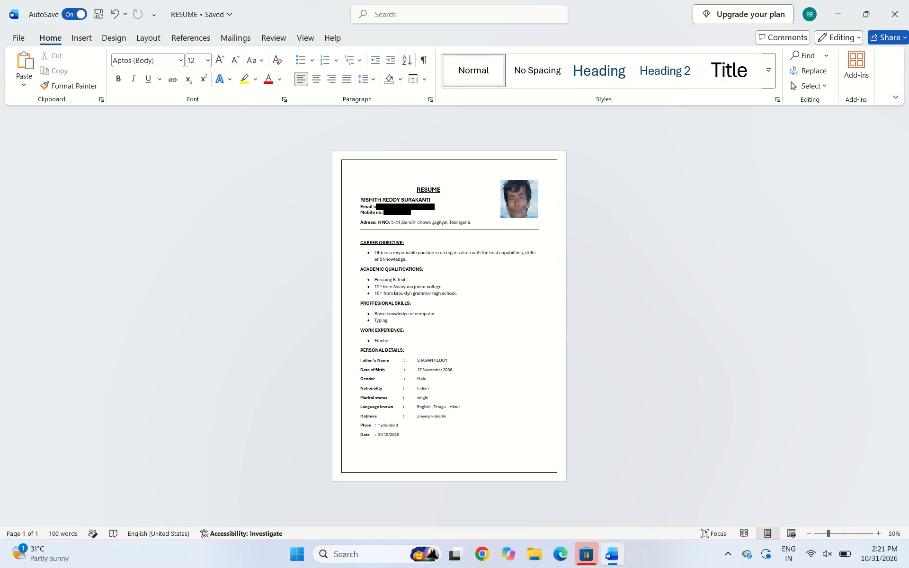
scroll(441, 214, "up", 4, "ctrl")
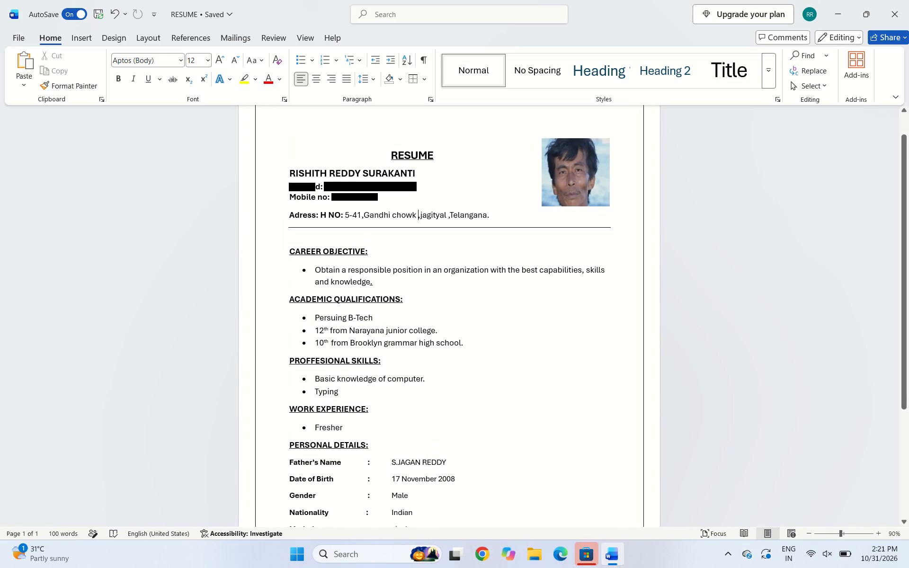
key("BackSpace")
key("Right")
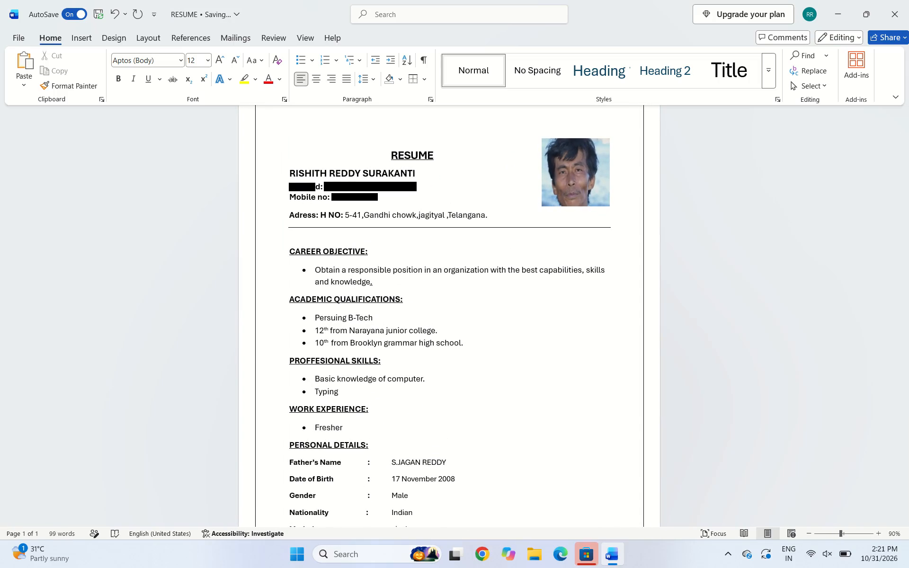
key("space")
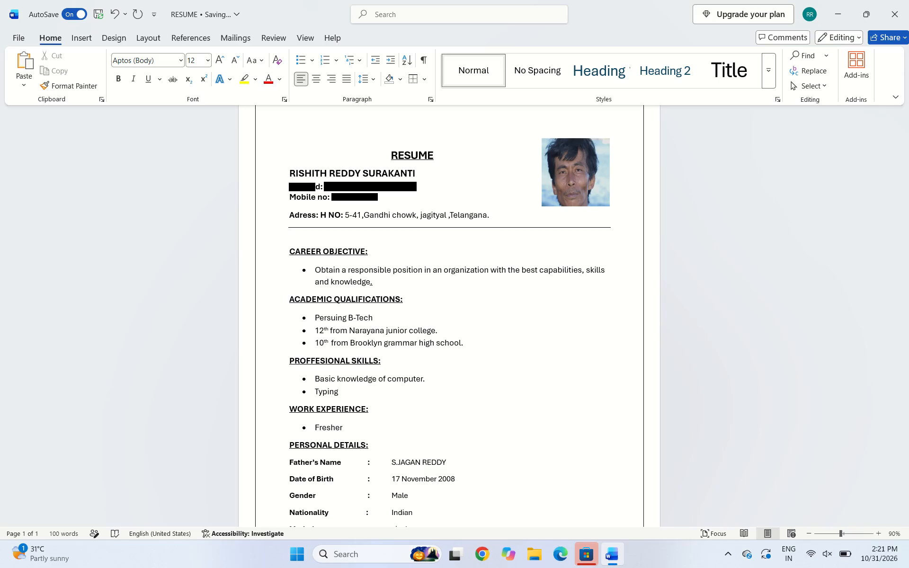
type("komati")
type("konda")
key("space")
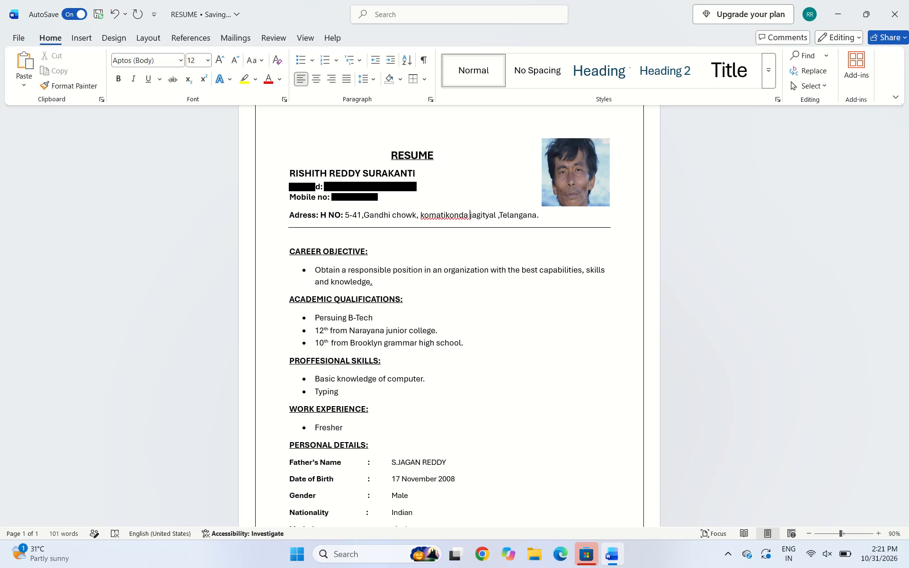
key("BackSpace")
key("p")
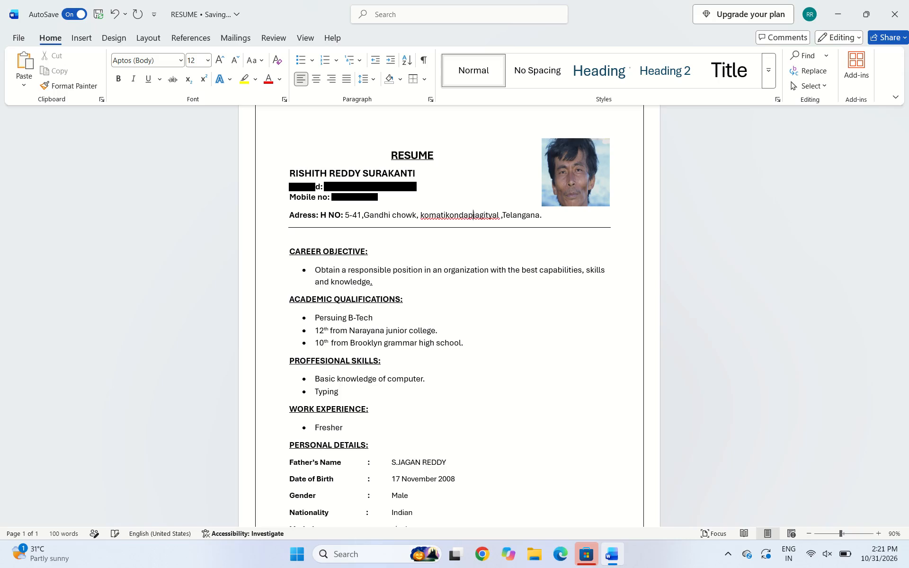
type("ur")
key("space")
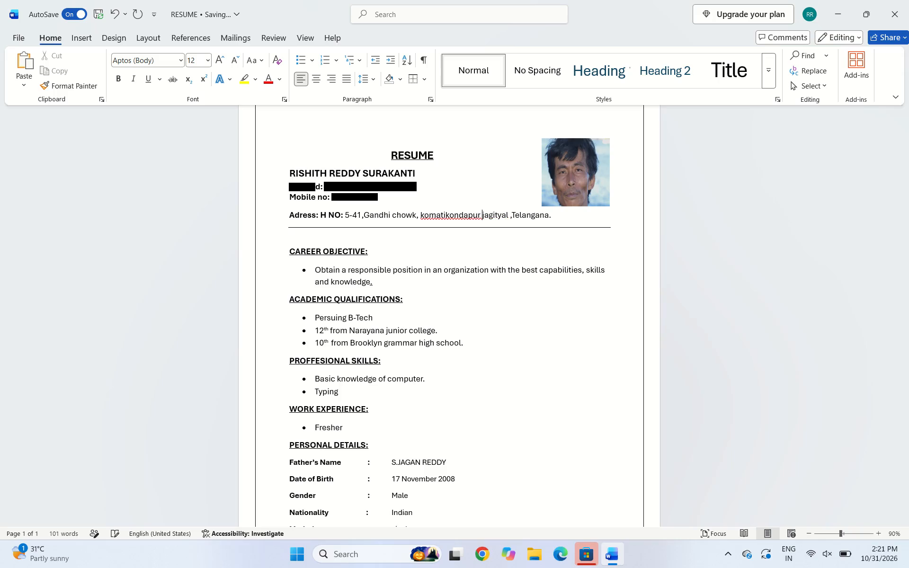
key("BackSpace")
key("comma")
Capitalize the first letter of the village name in the address line.
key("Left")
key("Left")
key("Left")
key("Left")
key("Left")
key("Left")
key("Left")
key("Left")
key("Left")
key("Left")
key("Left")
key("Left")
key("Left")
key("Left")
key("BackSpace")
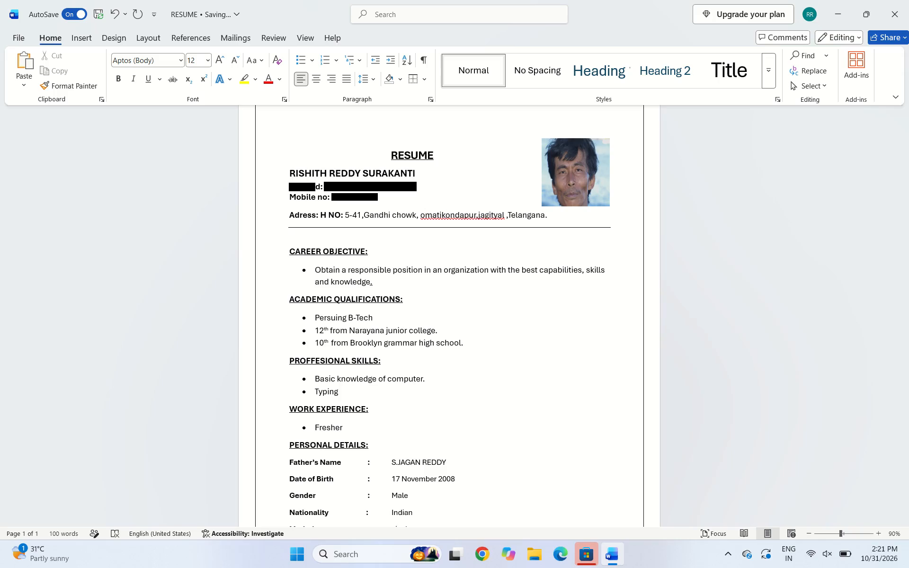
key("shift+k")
Add a space after the comma that follows the village name in the address line.
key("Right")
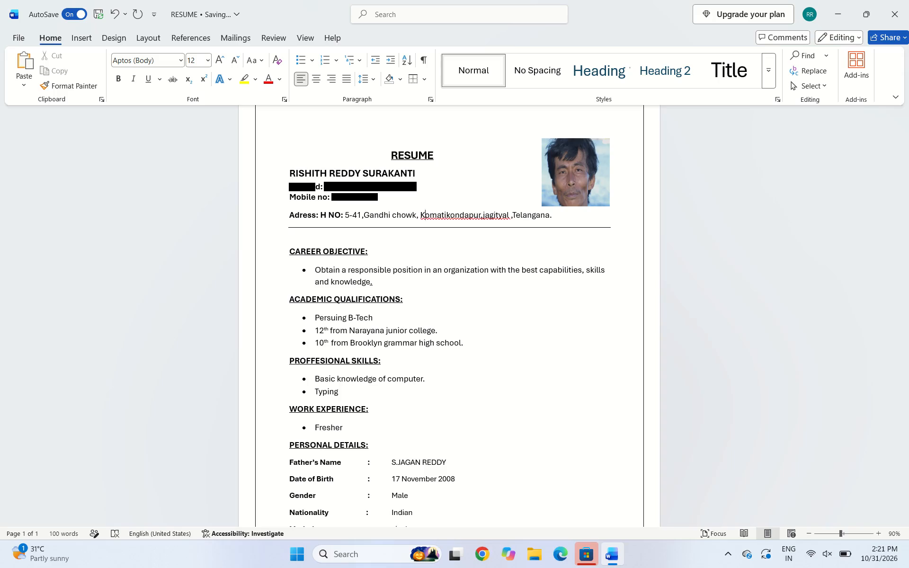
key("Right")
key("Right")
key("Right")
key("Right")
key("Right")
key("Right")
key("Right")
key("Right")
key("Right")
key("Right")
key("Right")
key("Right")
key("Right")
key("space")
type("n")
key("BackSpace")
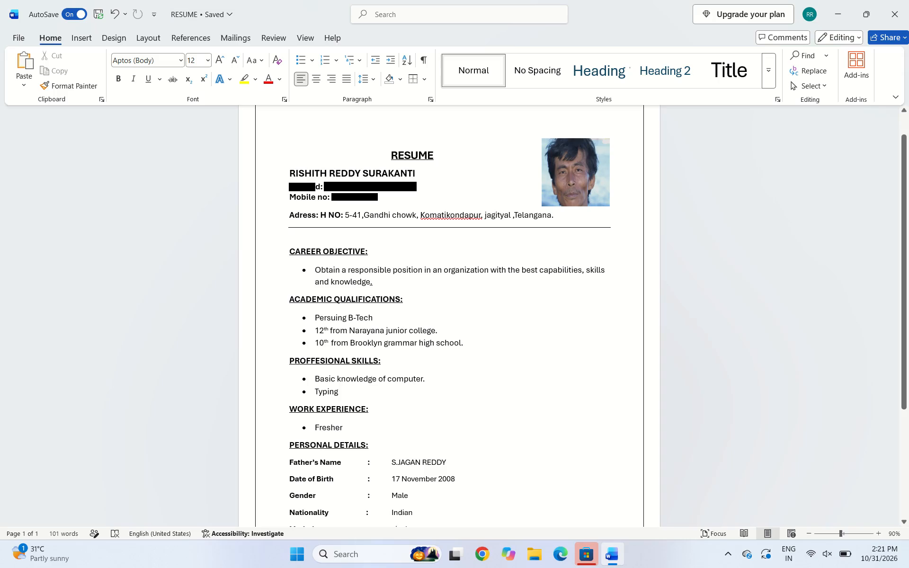
Run the spelling check and add the village name from the address line to the dictionary.
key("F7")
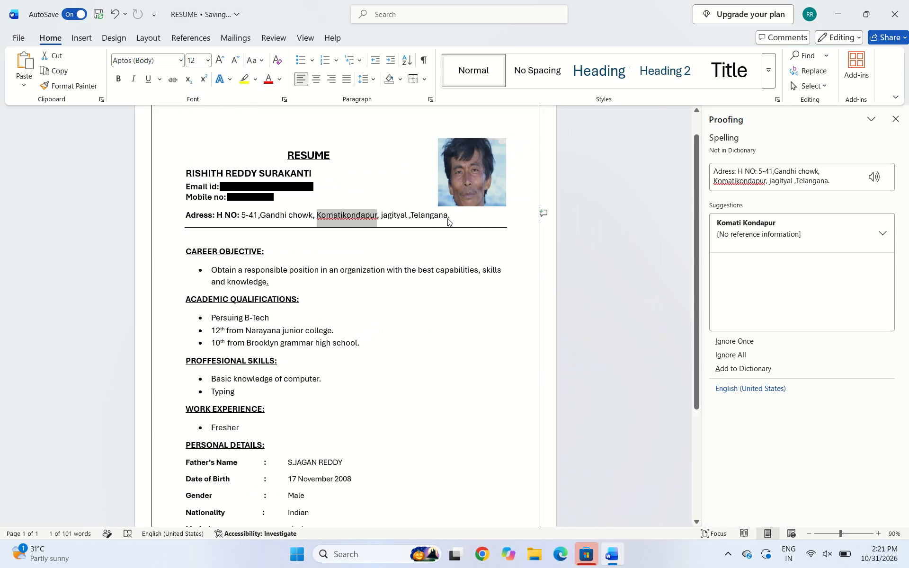
scroll(527, 220, "down", 1, "ctrl")
scroll(527, 220, "up", 1, "ctrl")
left_click(677, 273)
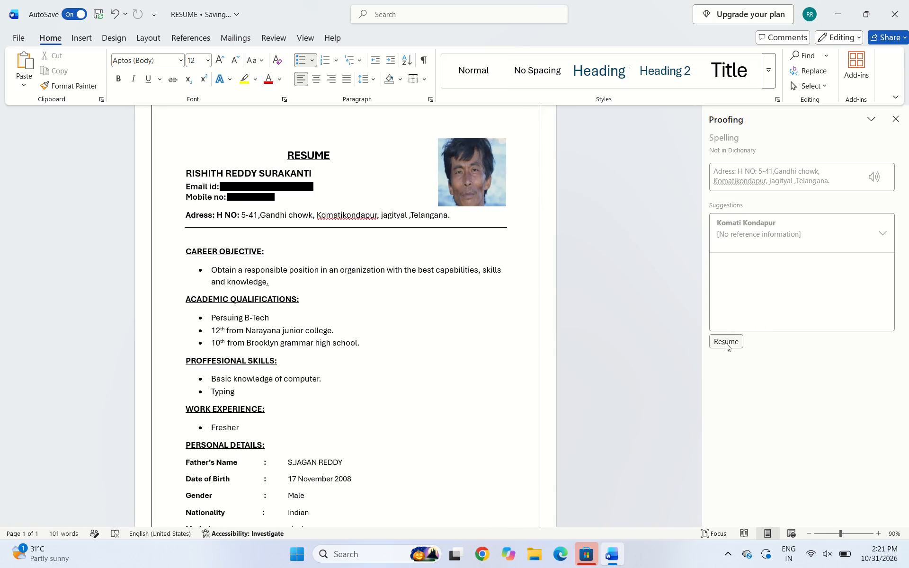
left_click(726, 343)
left_click(755, 362)
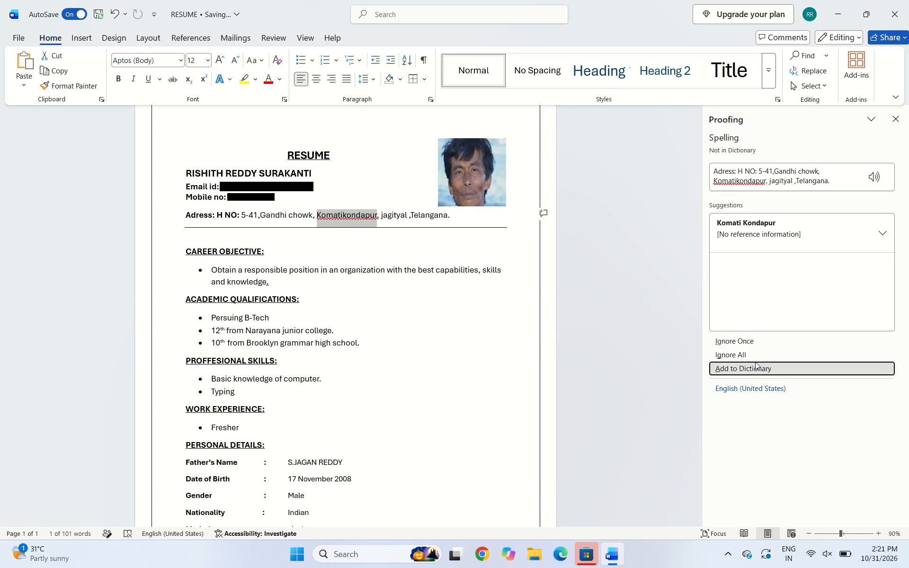
left_click(548, 218)
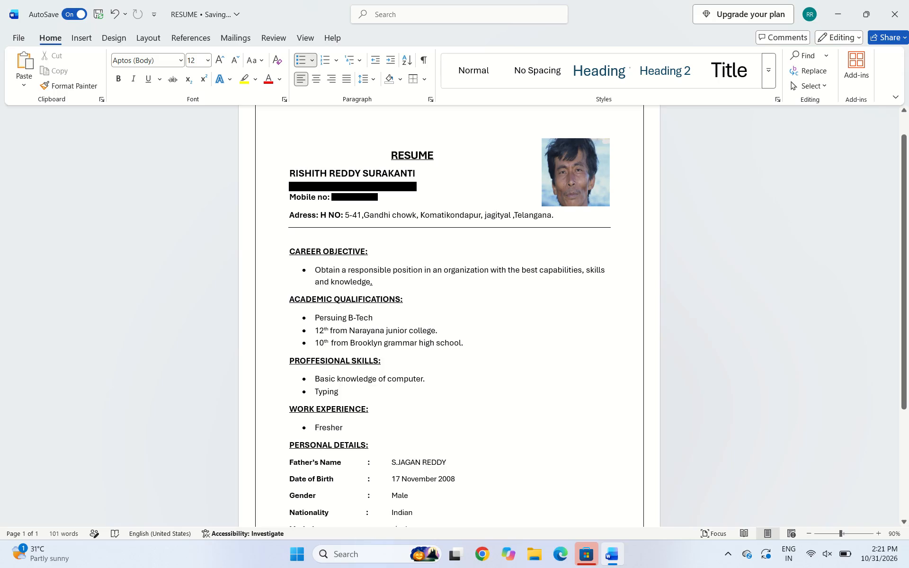
Run the spelling and grammar check on the resume again.
key("F7")
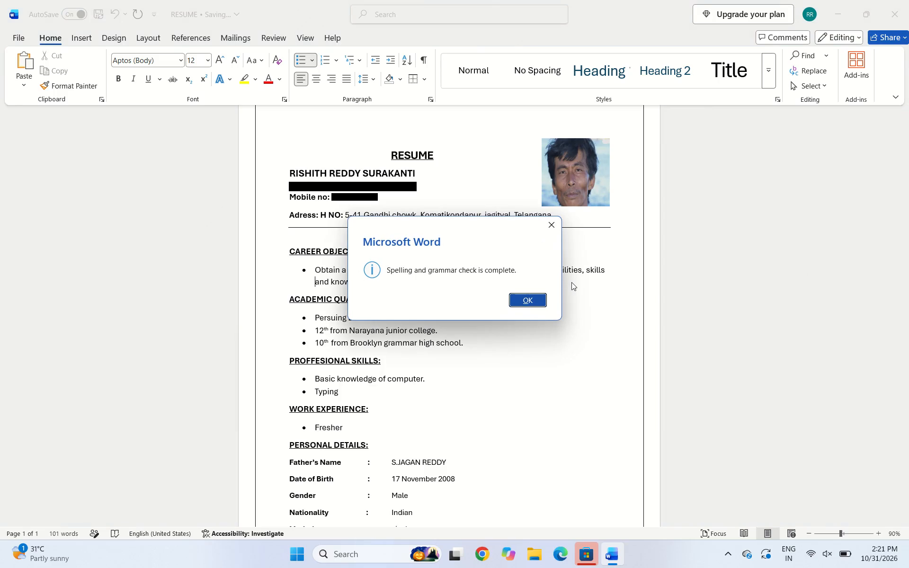
key("Return")
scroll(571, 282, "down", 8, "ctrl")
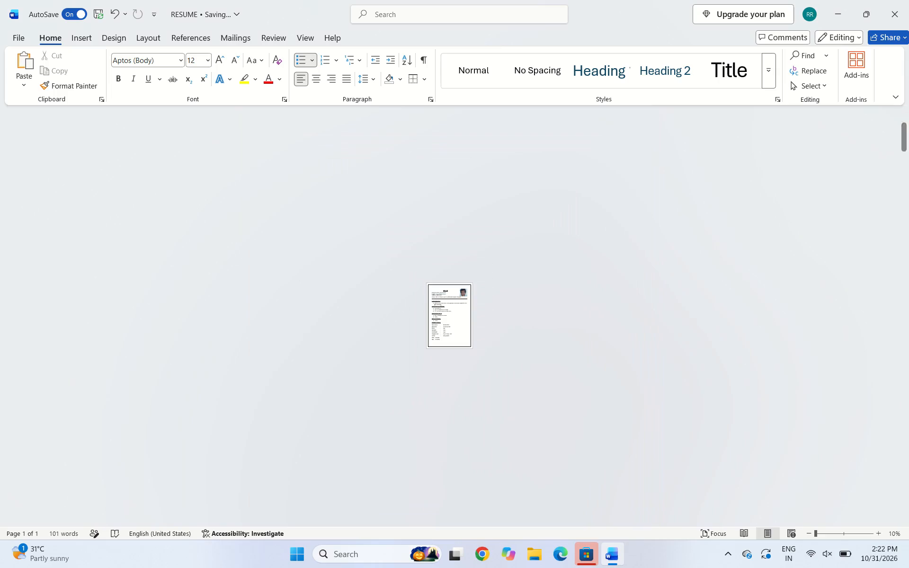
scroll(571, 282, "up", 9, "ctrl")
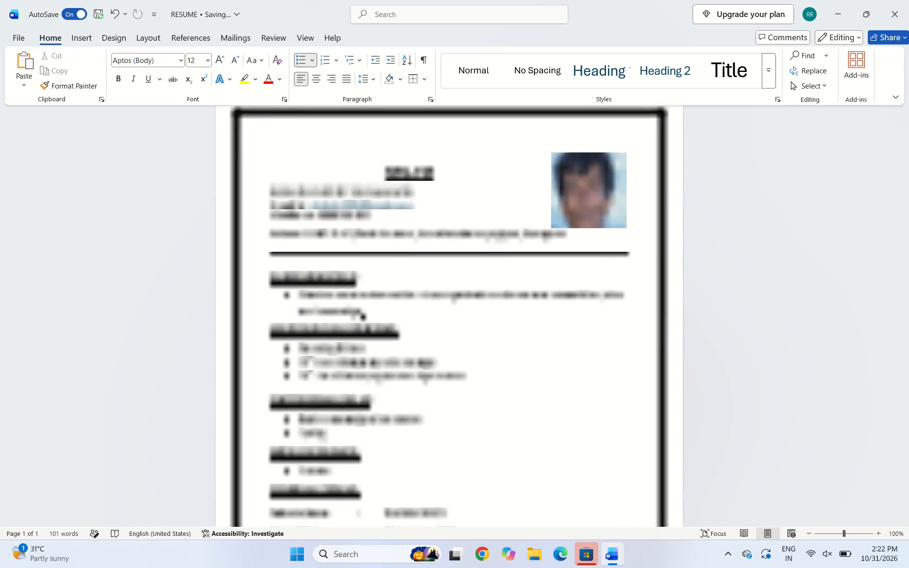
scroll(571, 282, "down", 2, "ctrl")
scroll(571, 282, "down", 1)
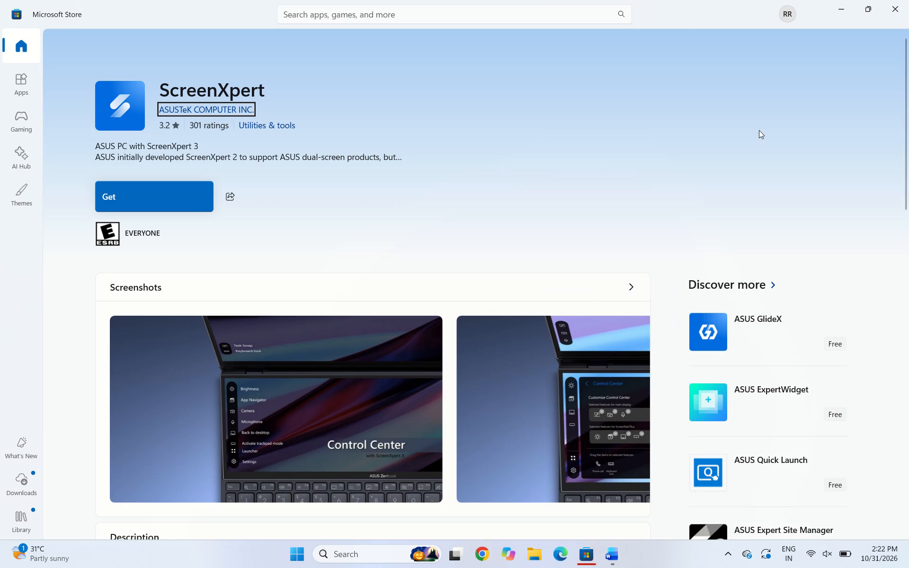
Switch to the Microsoft Store window and close it.
left_click(896, 0)
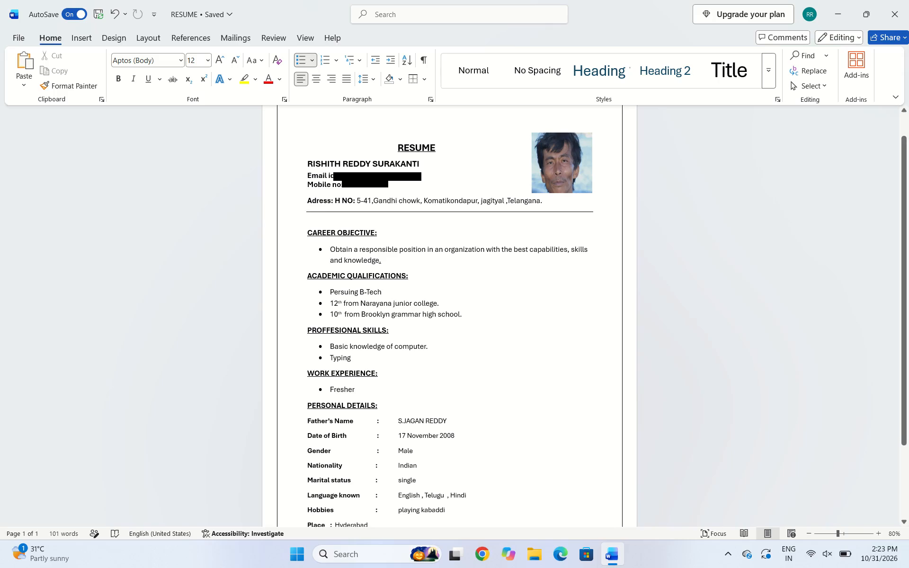
Set the resume's zoom level to 100%.
left_click_drag(837, 535, 842, 535)
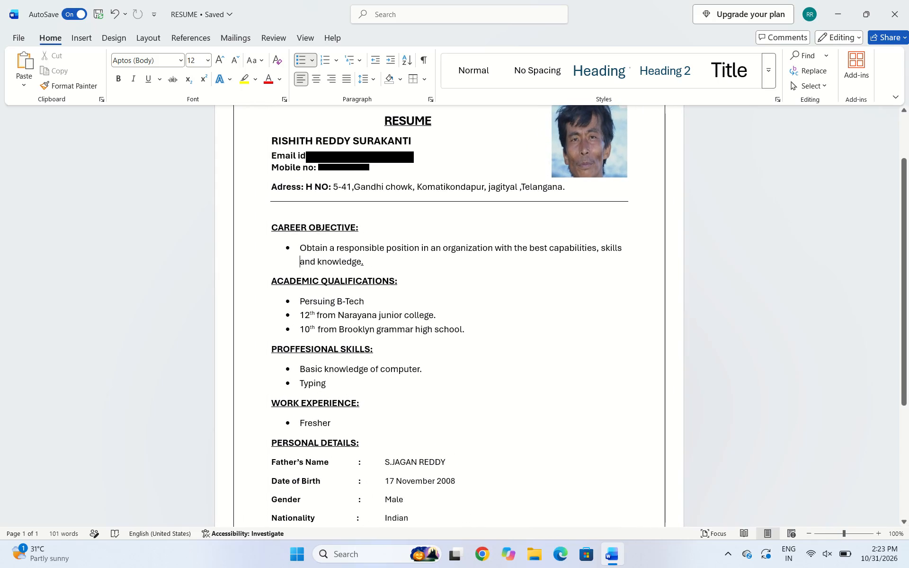
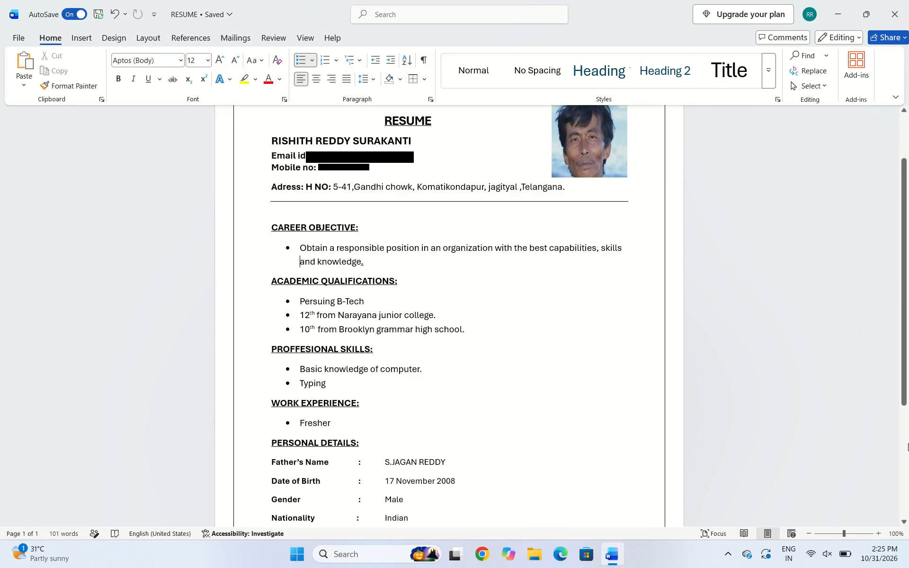
Change the font of the RESUME title at the top of the page to Arial Black.
scroll(889, 412, "up", 1)
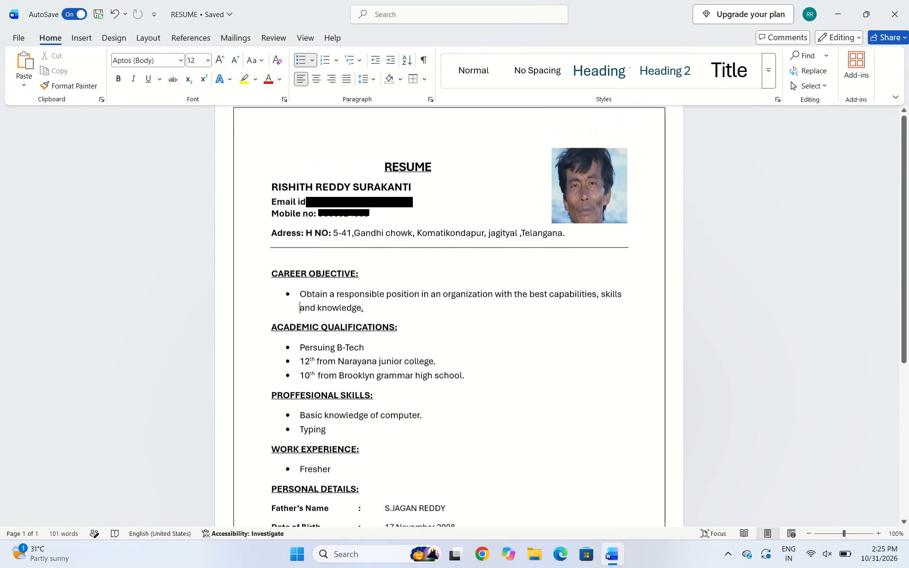
scroll(889, 412, "up", 2)
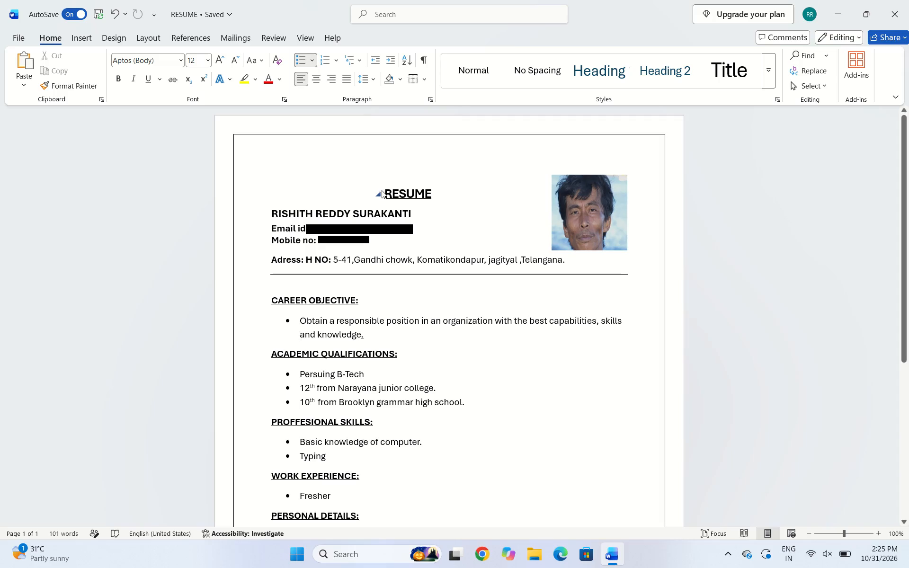
left_click_drag(384, 195, 442, 194)
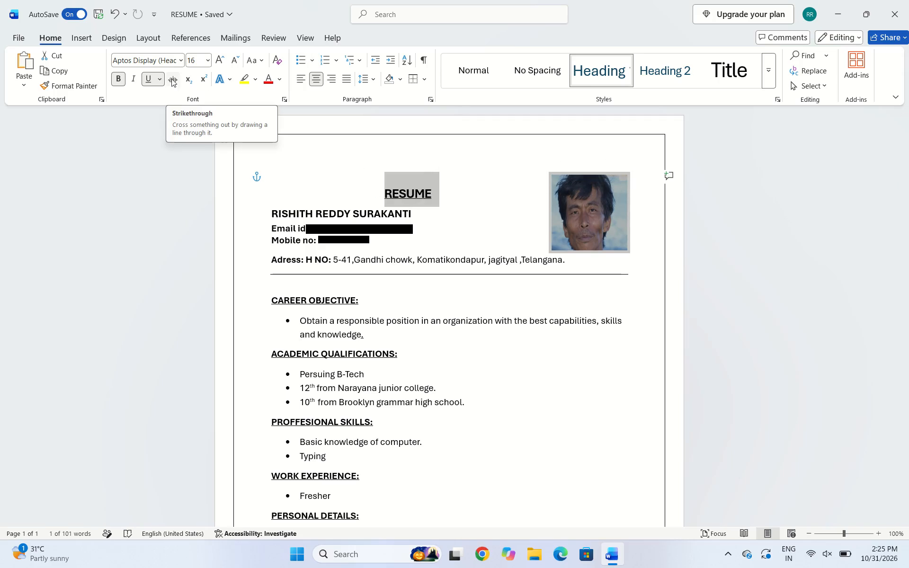
left_click(171, 59)
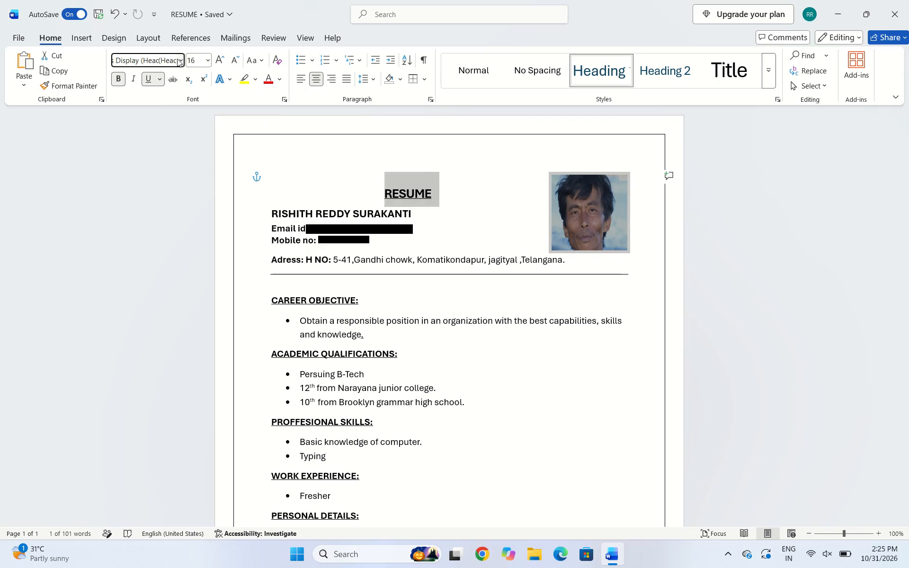
left_click(177, 59)
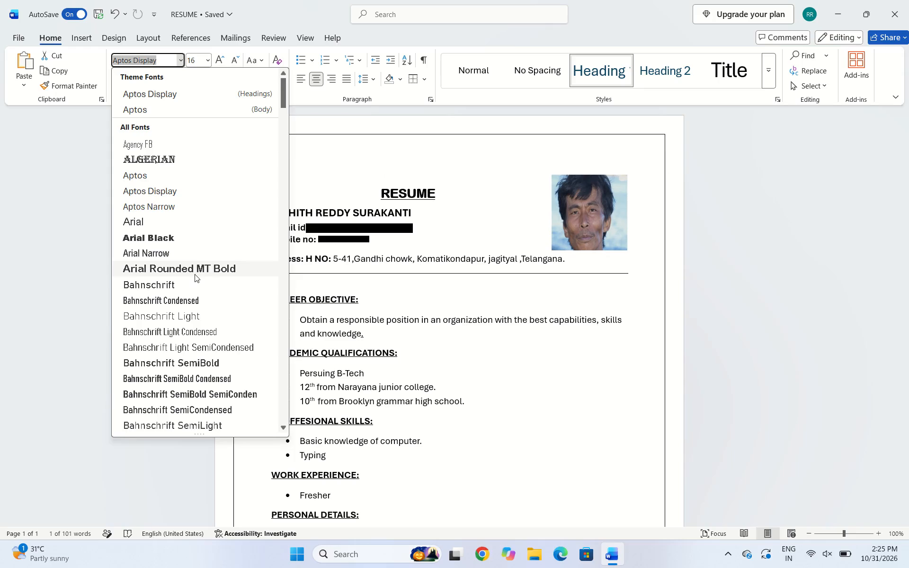
left_click(161, 241)
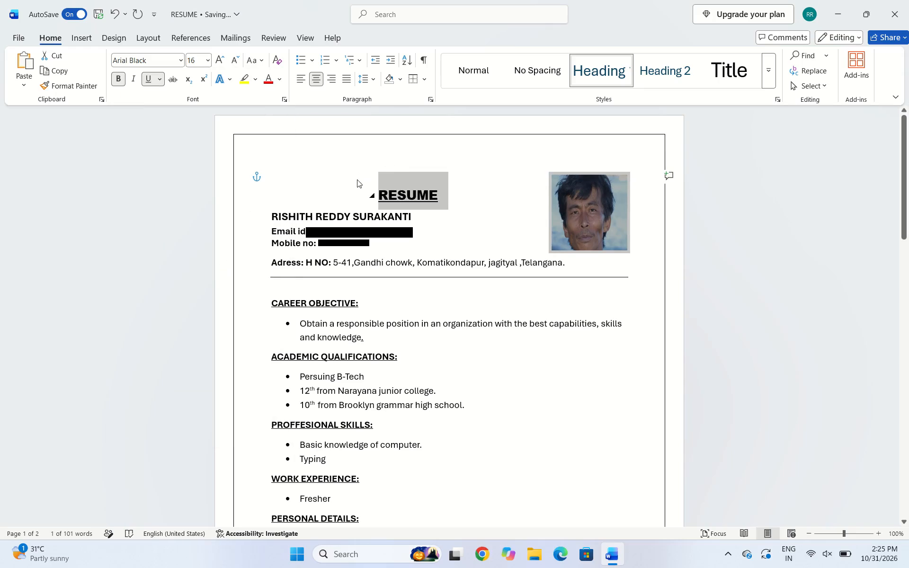
left_click(357, 179)
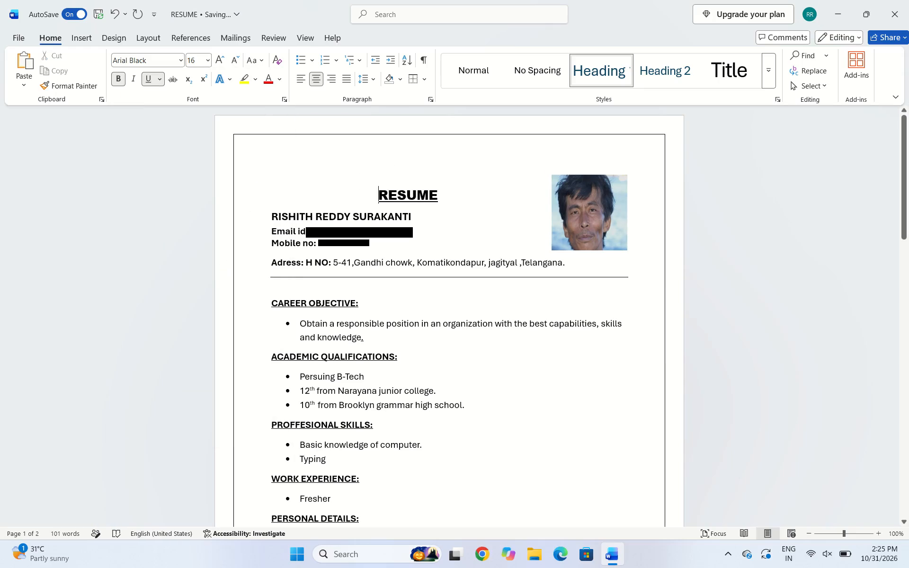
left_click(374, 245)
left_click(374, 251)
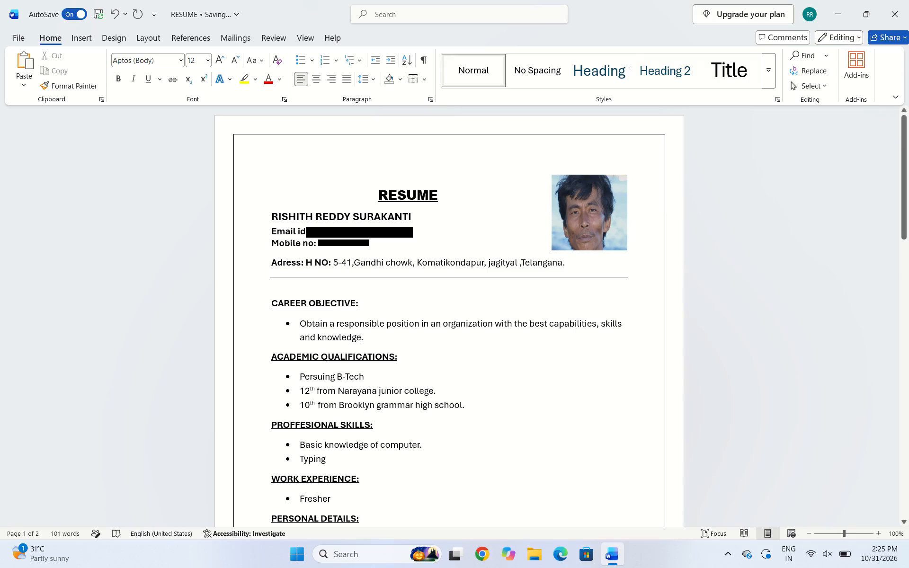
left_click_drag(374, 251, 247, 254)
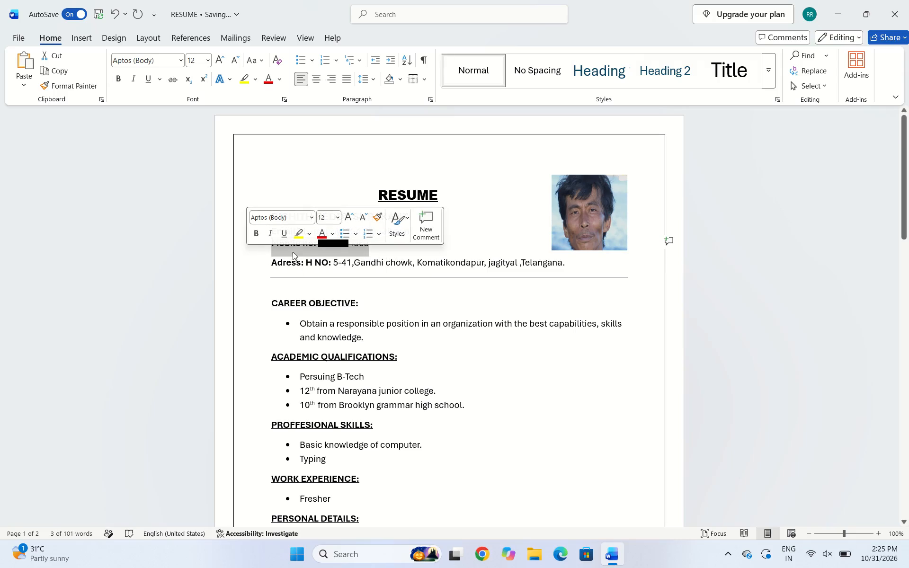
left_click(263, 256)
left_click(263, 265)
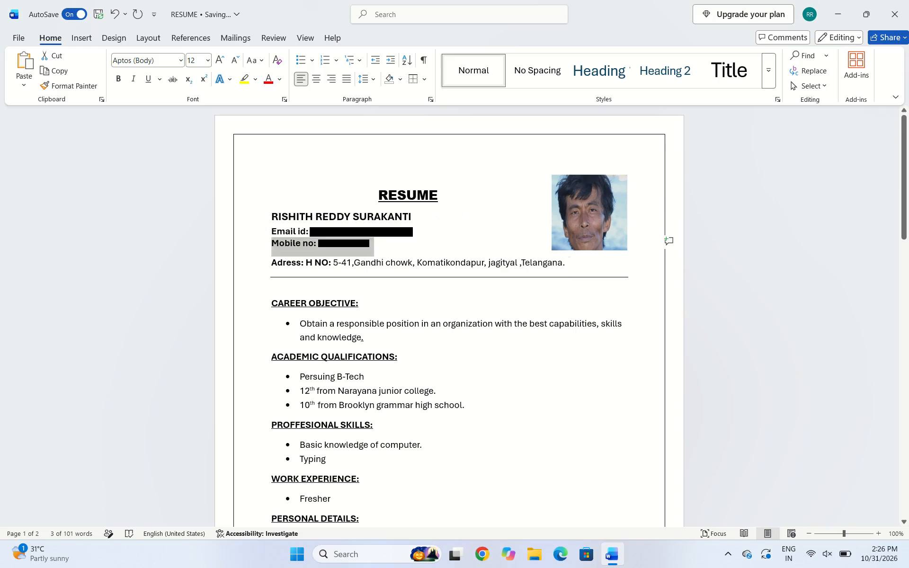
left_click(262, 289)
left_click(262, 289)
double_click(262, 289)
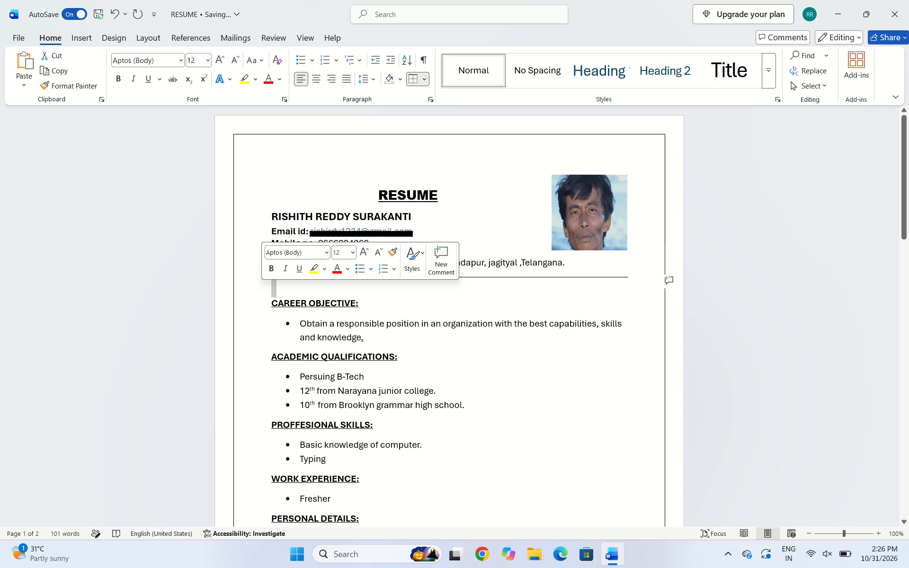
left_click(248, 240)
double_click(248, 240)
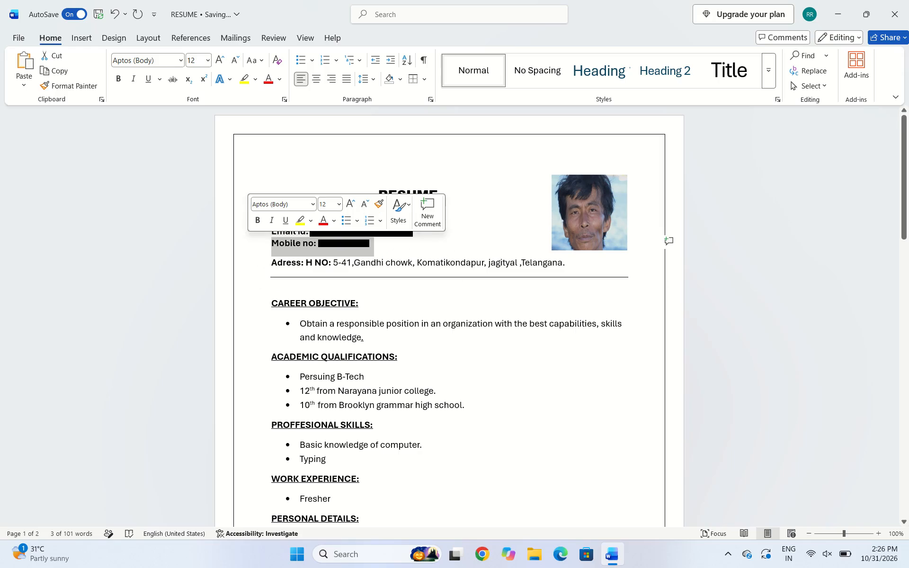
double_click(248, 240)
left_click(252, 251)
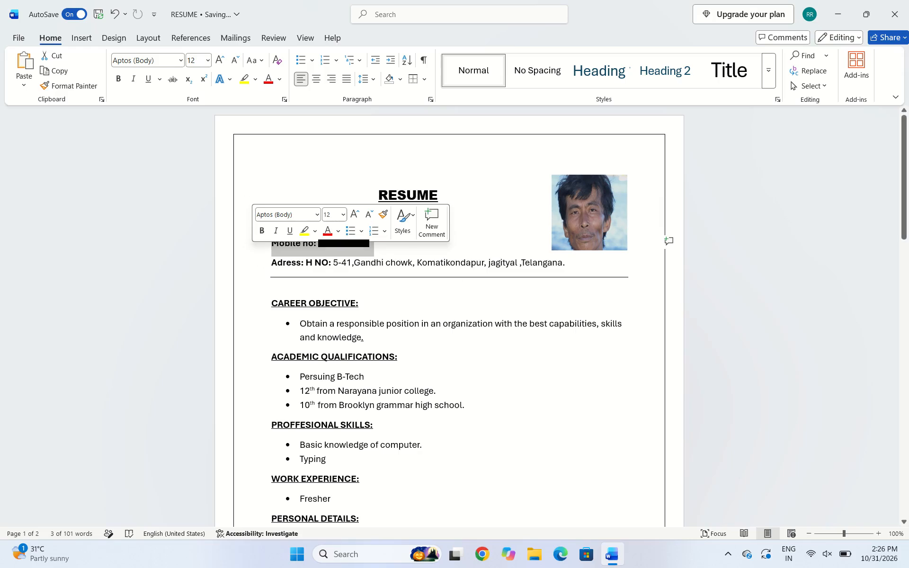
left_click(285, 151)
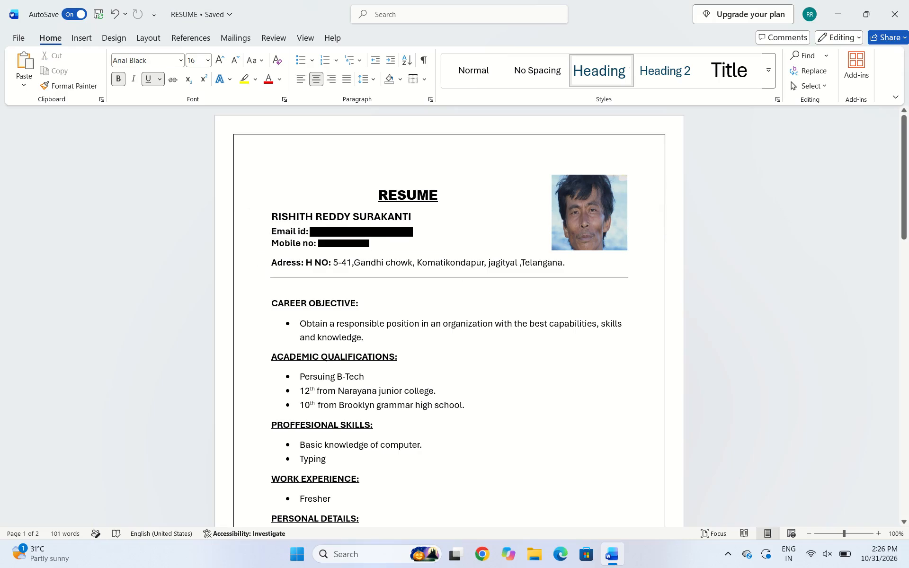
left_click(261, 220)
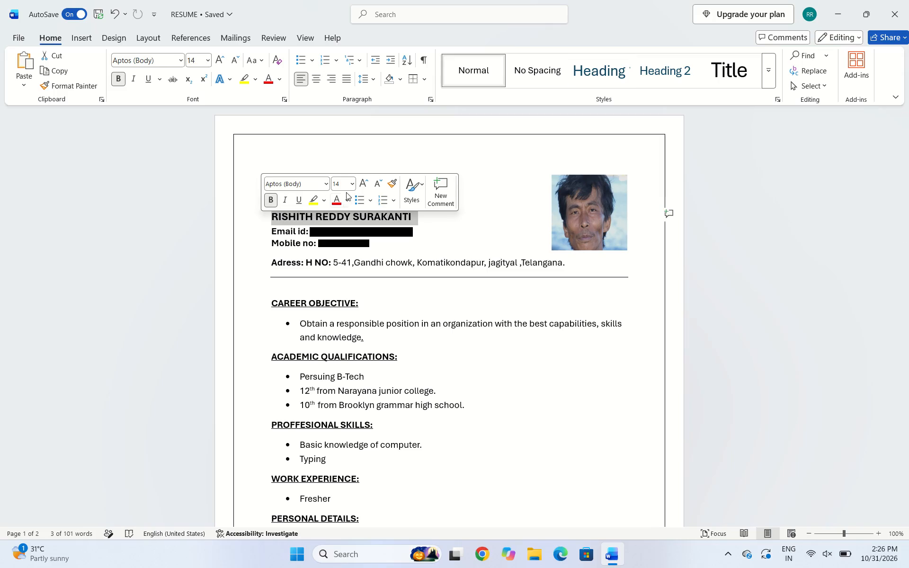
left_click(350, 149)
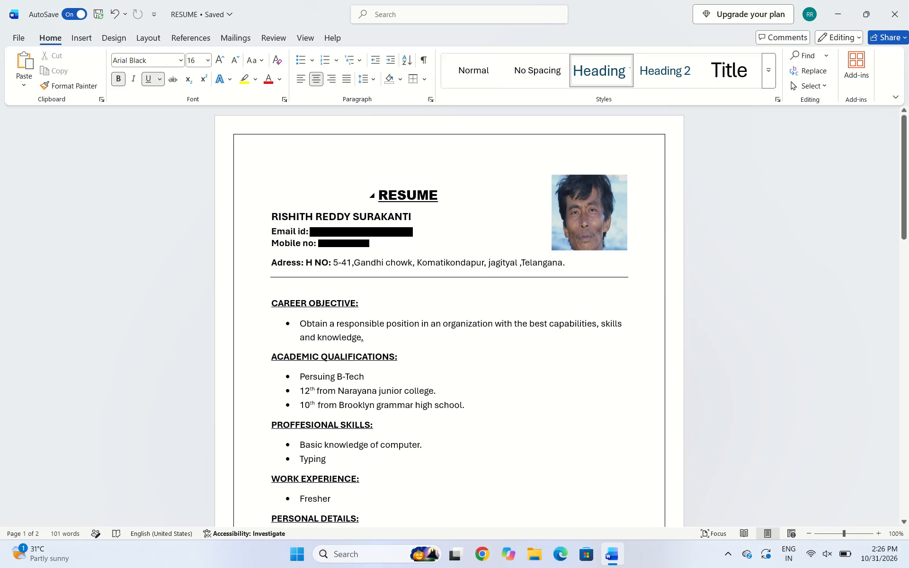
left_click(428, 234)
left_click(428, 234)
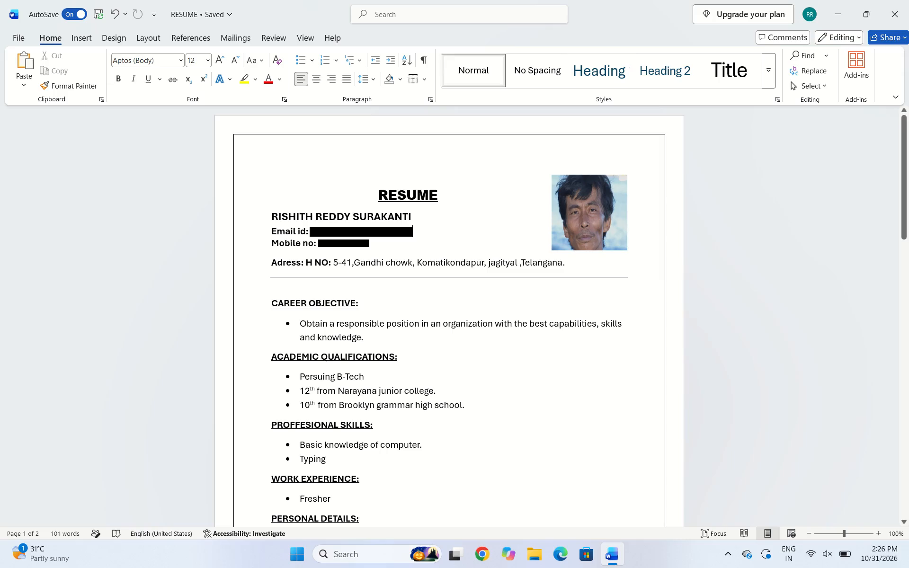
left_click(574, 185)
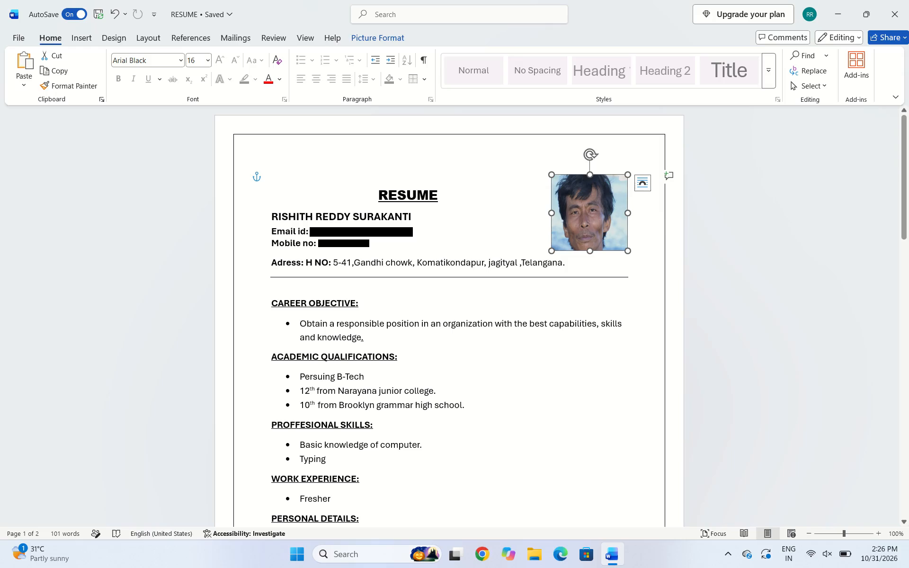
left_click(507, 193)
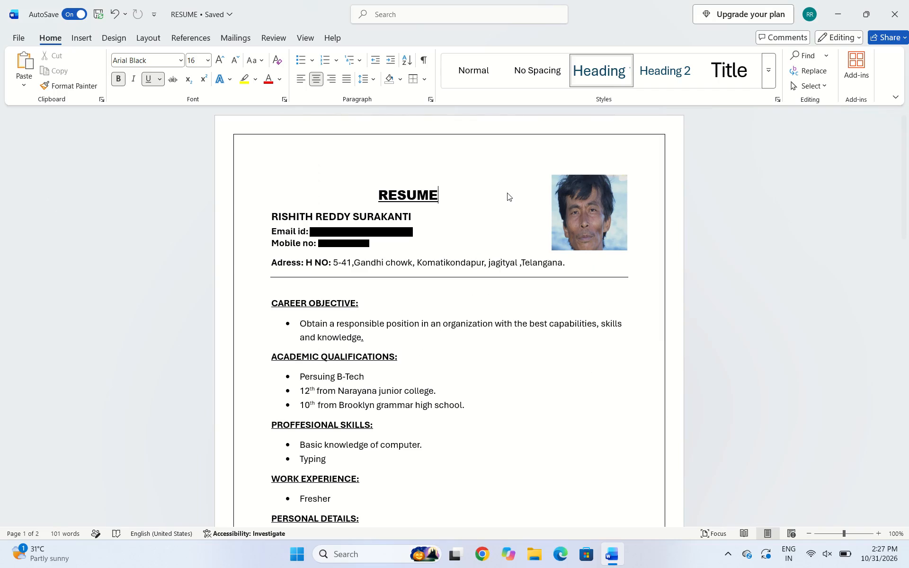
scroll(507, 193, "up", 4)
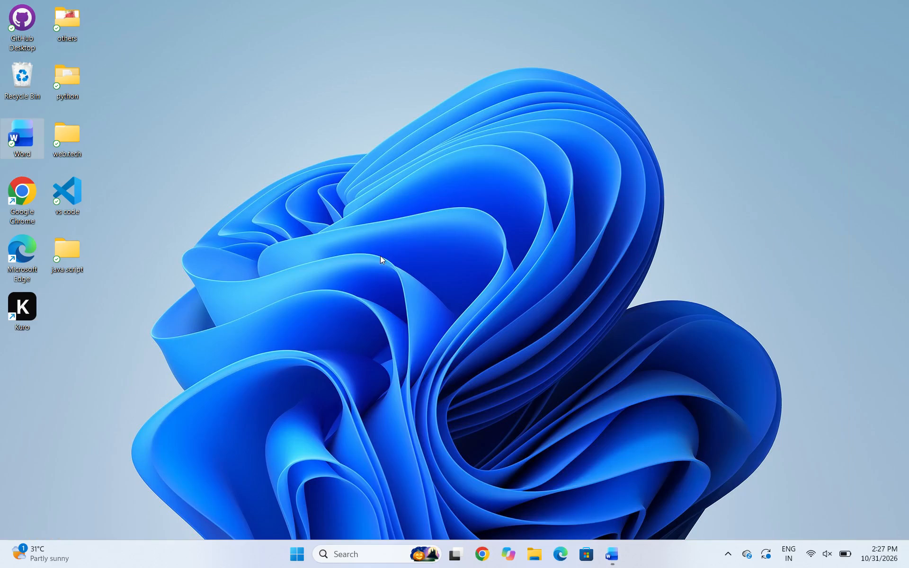
Switch to Google Chrome, open the Infosys Springboard home page and collapse the full-screen digital assistant.
left_click(20, 204)
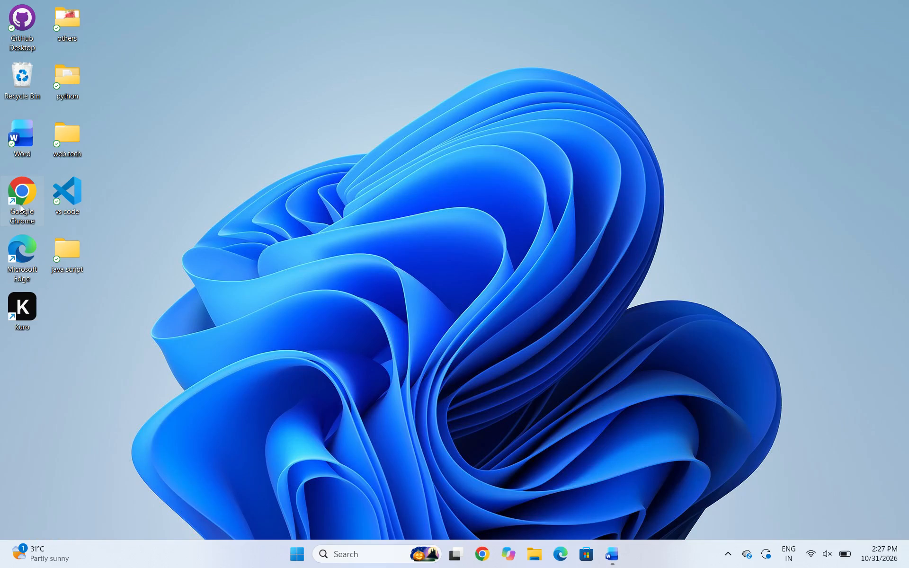
double_click(20, 204)
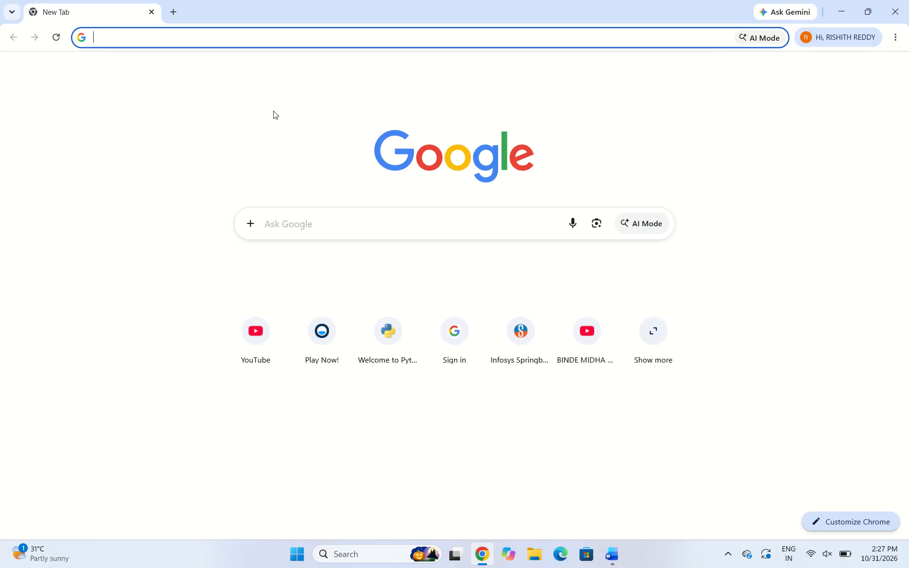
left_click(220, 33)
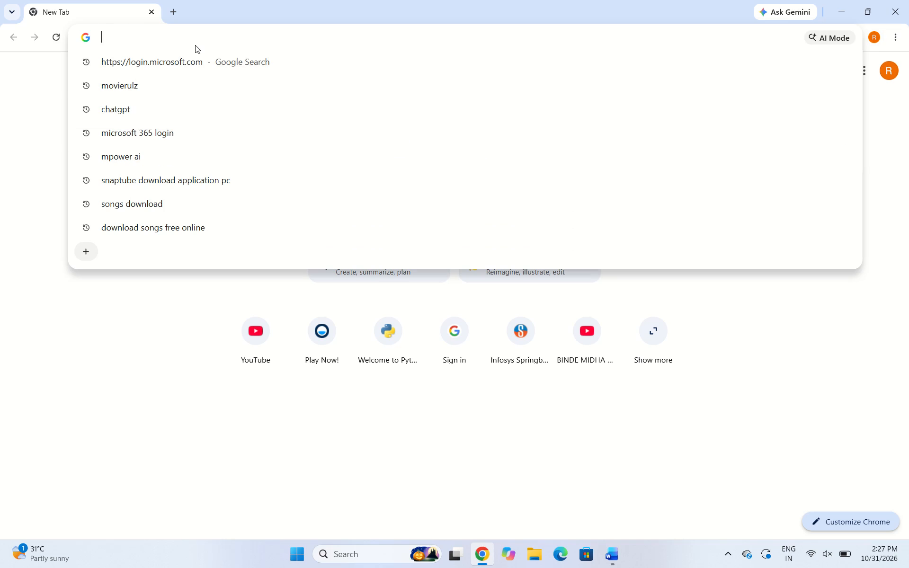
type("in")
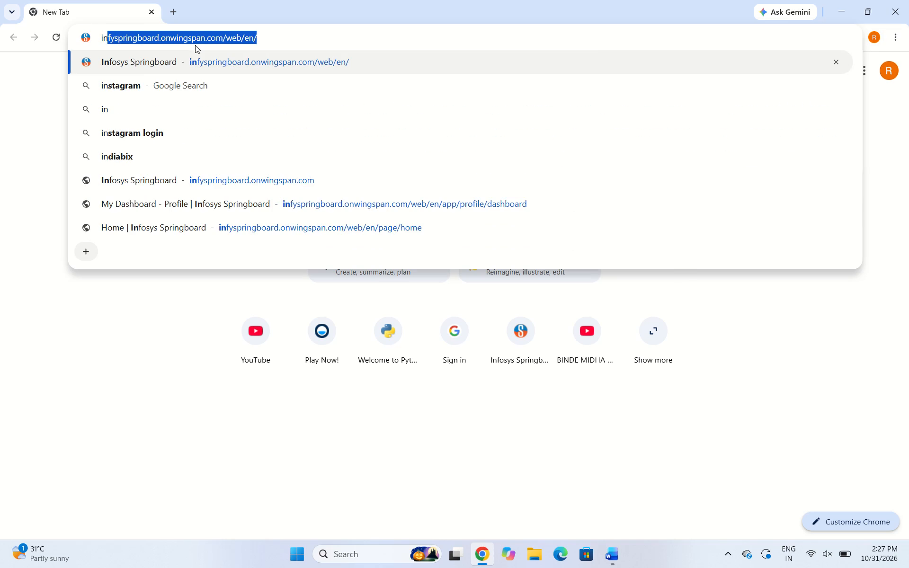
left_click(179, 62)
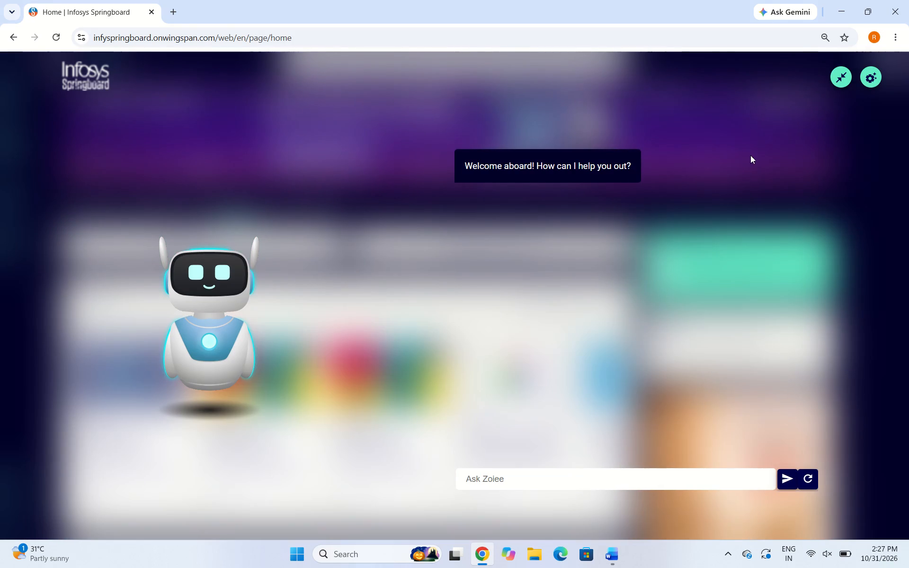
left_click(841, 69)
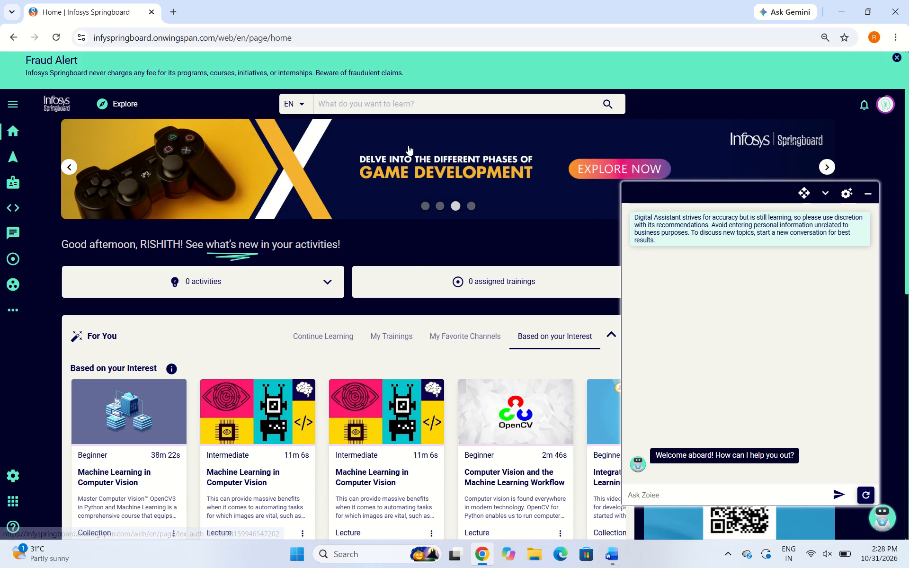
Open the account's profile dashboard on Infosys Springboard.
left_click(418, 98)
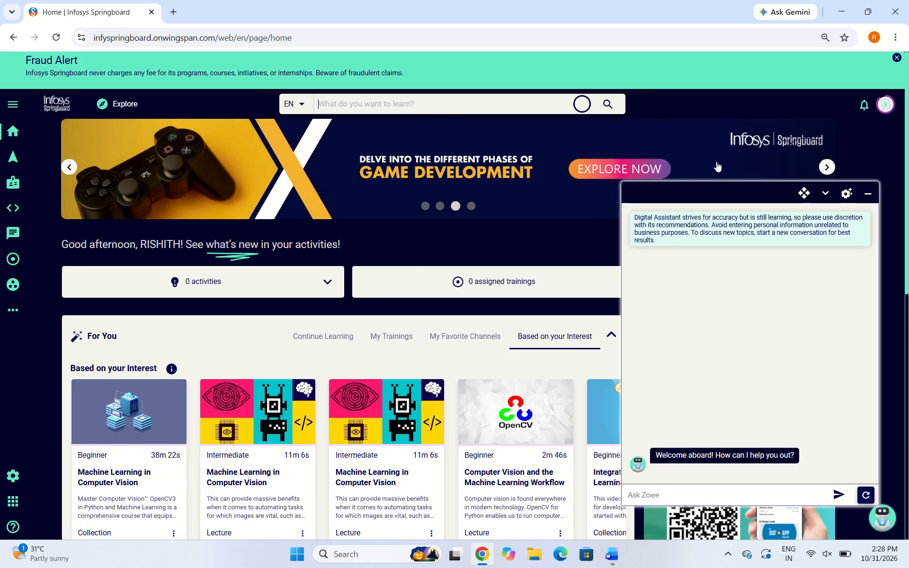
left_click(886, 100)
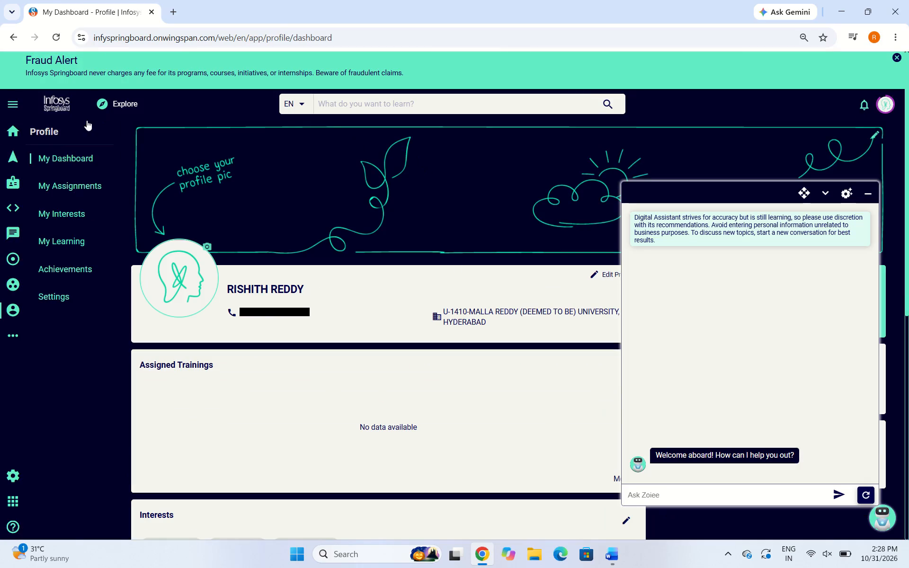
Search Infosys Springboard for "all" and filter the content type to Certification only, without Course.
left_click(335, 103)
type("all")
key("Return")
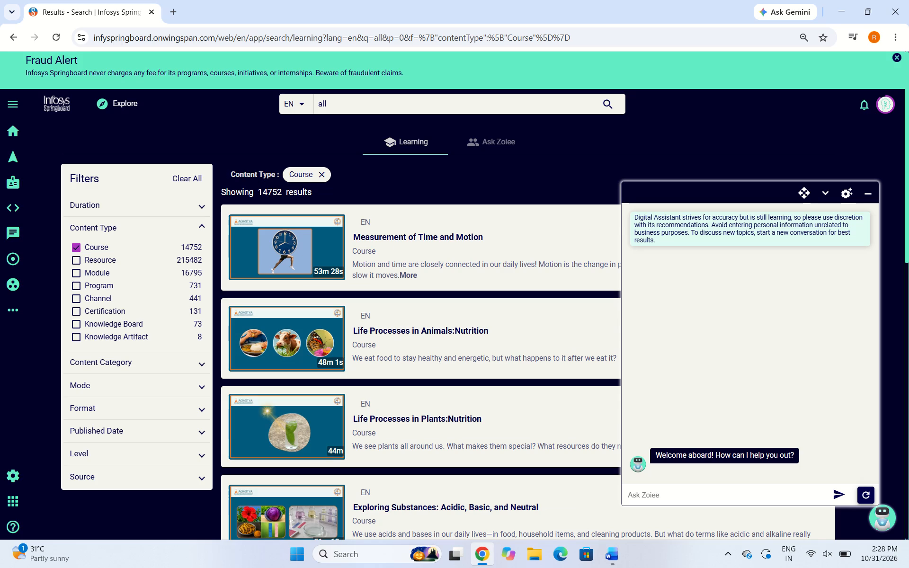
left_click(102, 311)
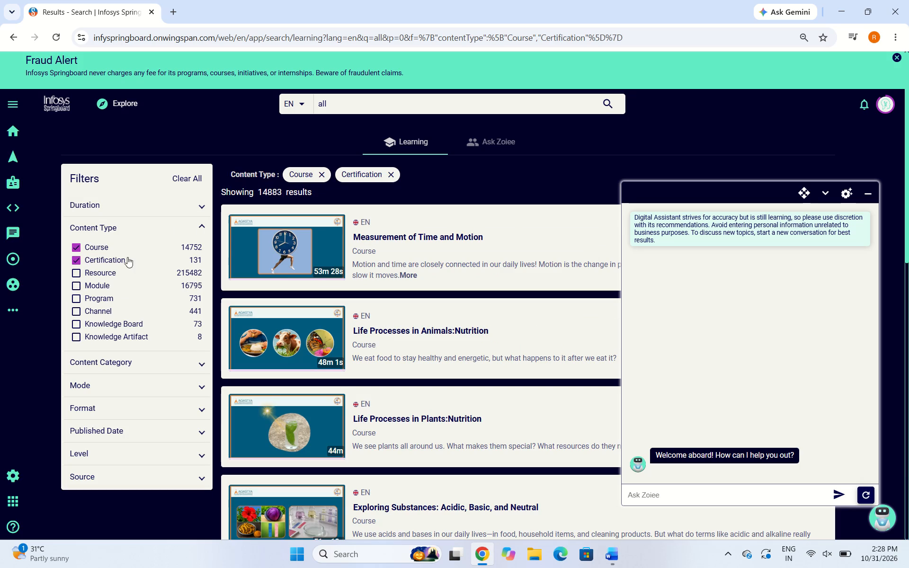
left_click(87, 246)
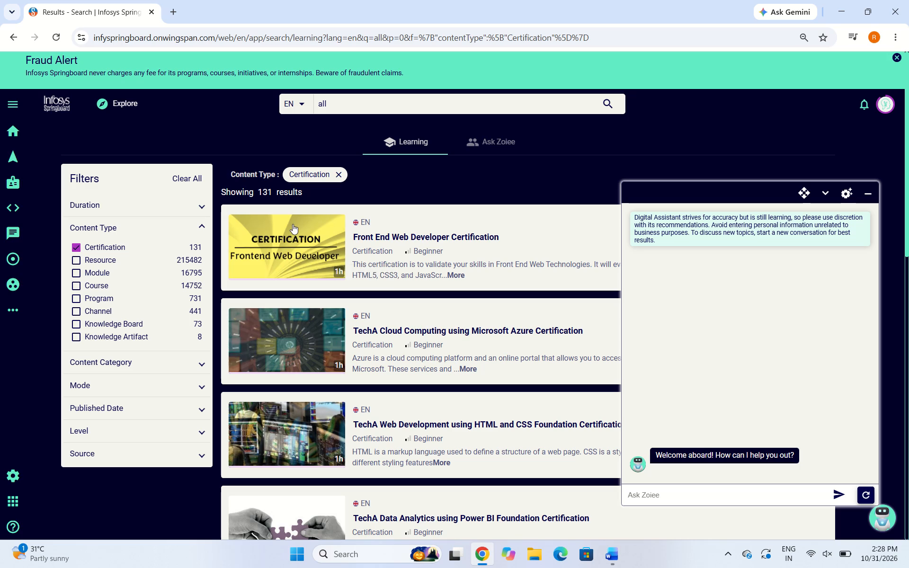
From the Front End Web Developer Certification, start the mandatory course HTML5 - The Language and minimize the assistant chat.
left_click(293, 224)
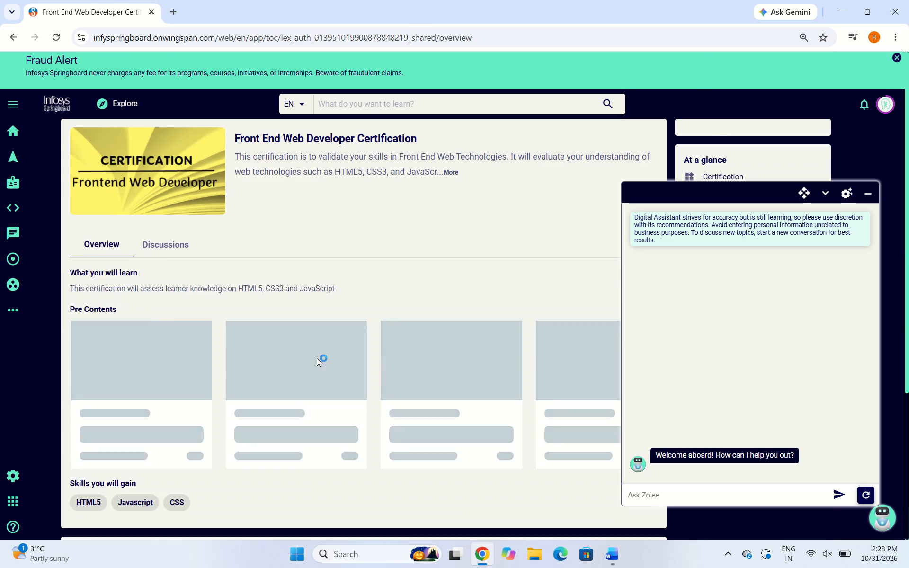
scroll(316, 357, "down", 4)
left_click(127, 326)
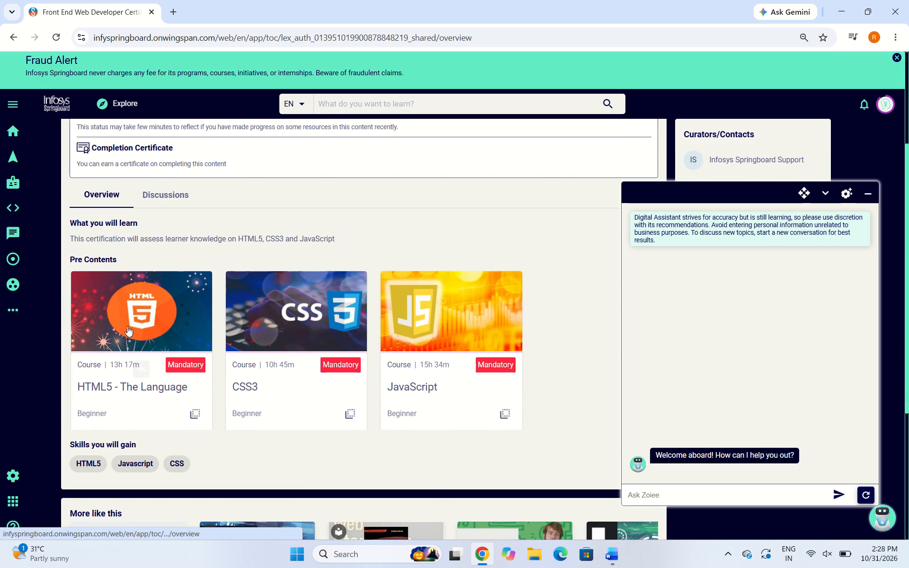
left_click(171, 231)
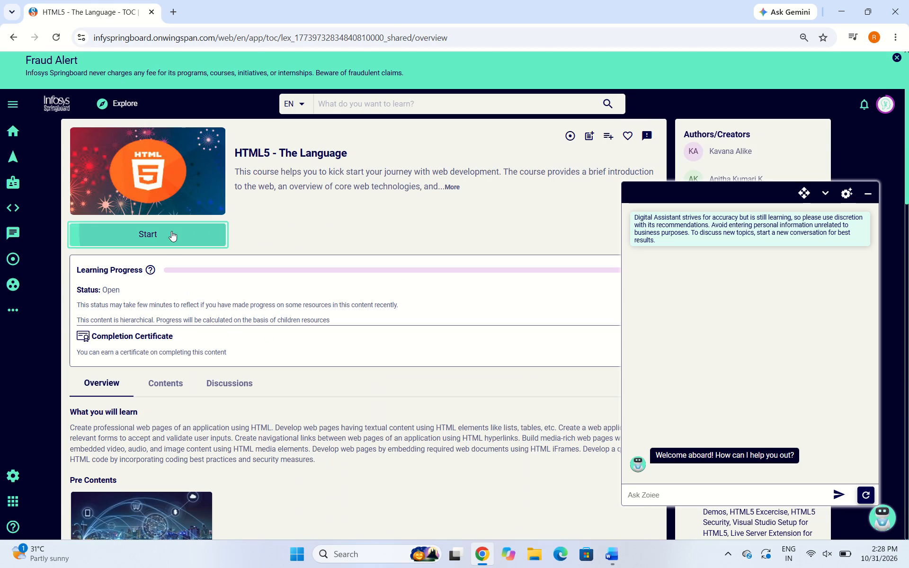
left_click(865, 192)
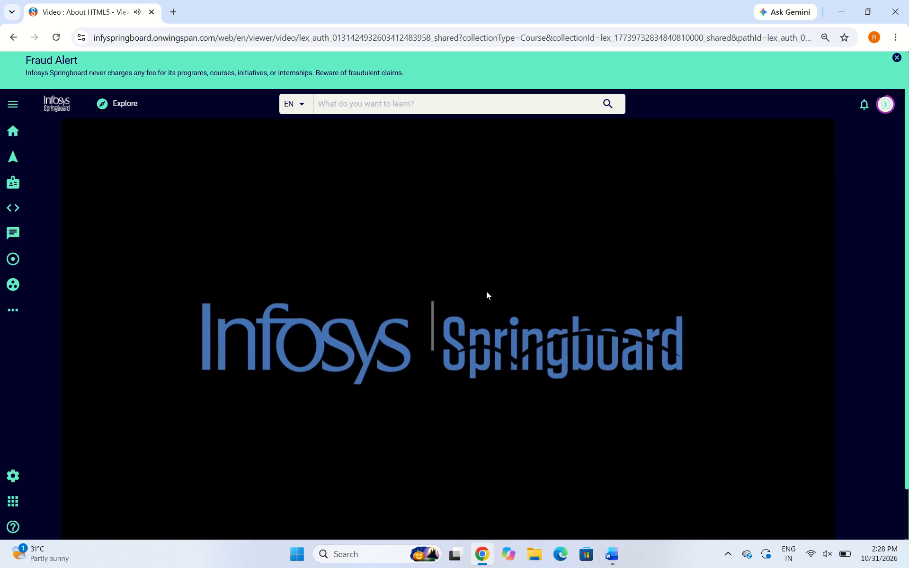
Show the HTML5 course's contents and open Assessment - HTML5.
scroll(508, 355, "down", 1)
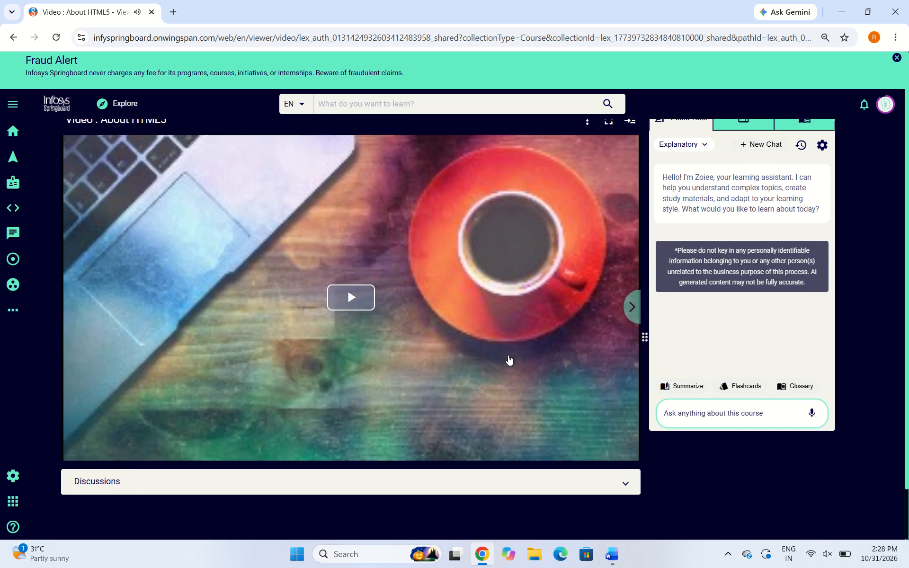
scroll(508, 355, "down", 1)
scroll(508, 355, "up", 3)
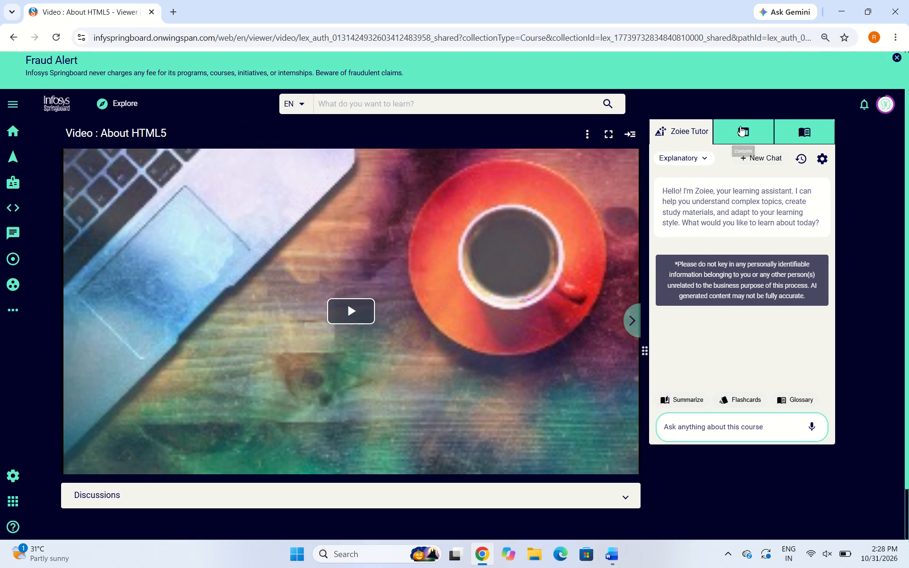
left_click(740, 126)
scroll(718, 258, "down", 3)
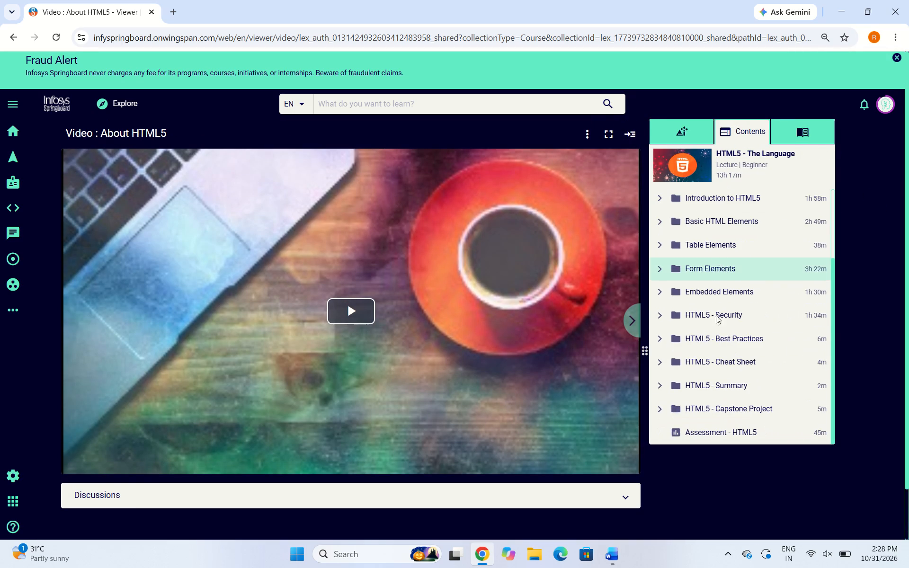
left_click(710, 434)
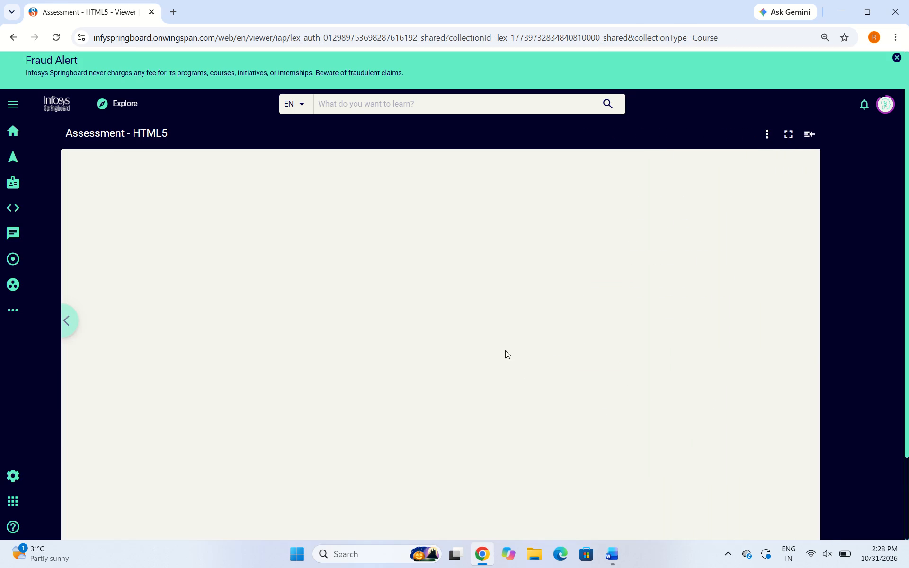